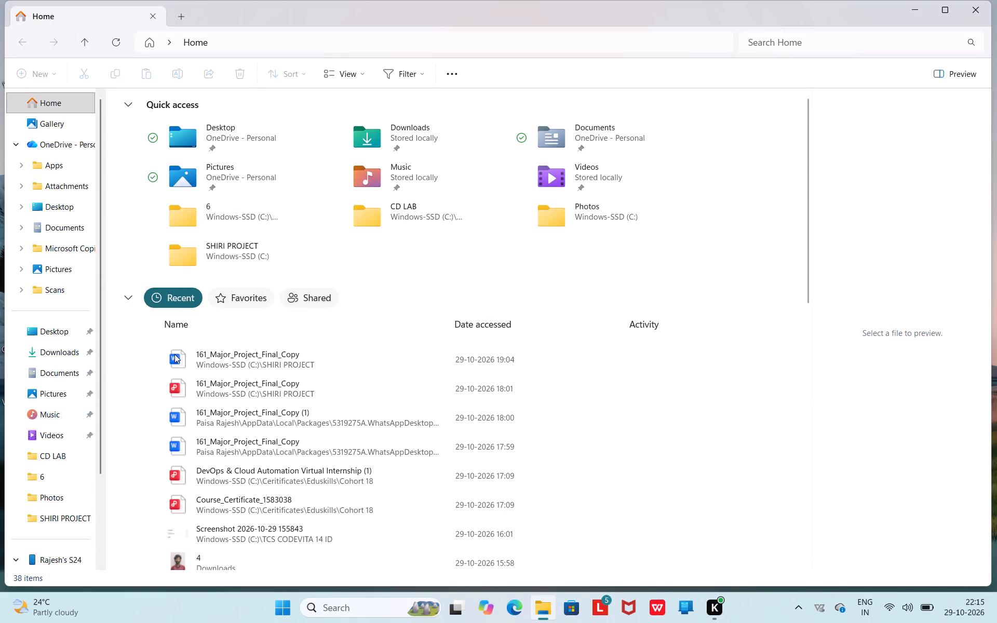
Open the document CD IMP QUESTIONS 3,4,5 from C: > 4th SEM > 4.1 sem asgn & unit test > CD > MID 2.
{"action": "scroll", "coordinate": [79, 485], "scroll_direction": "down", "scroll_amount": 5}
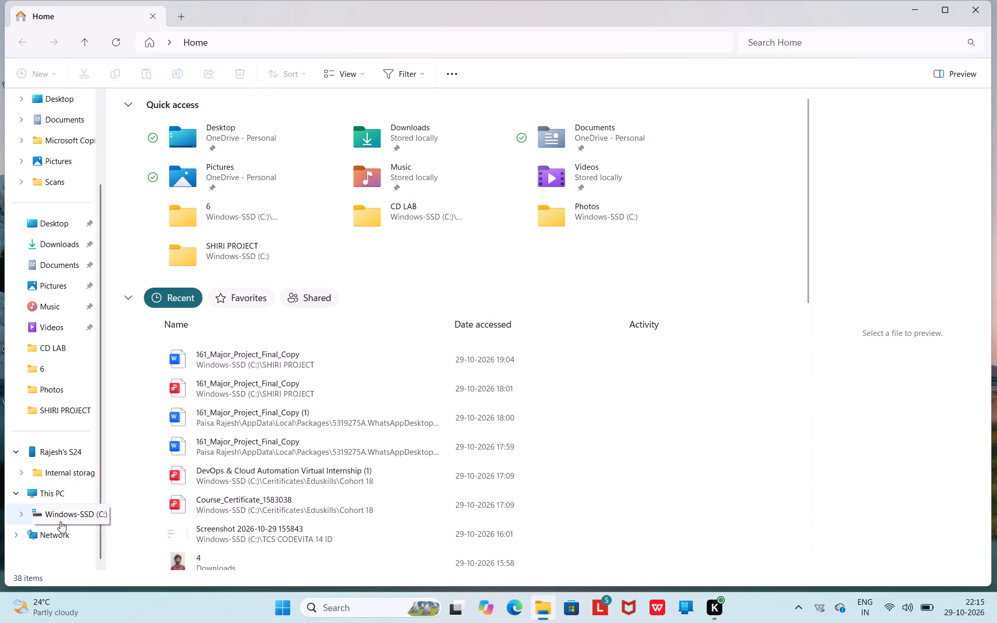
{"action": "left_click", "coordinate": [61, 520]}
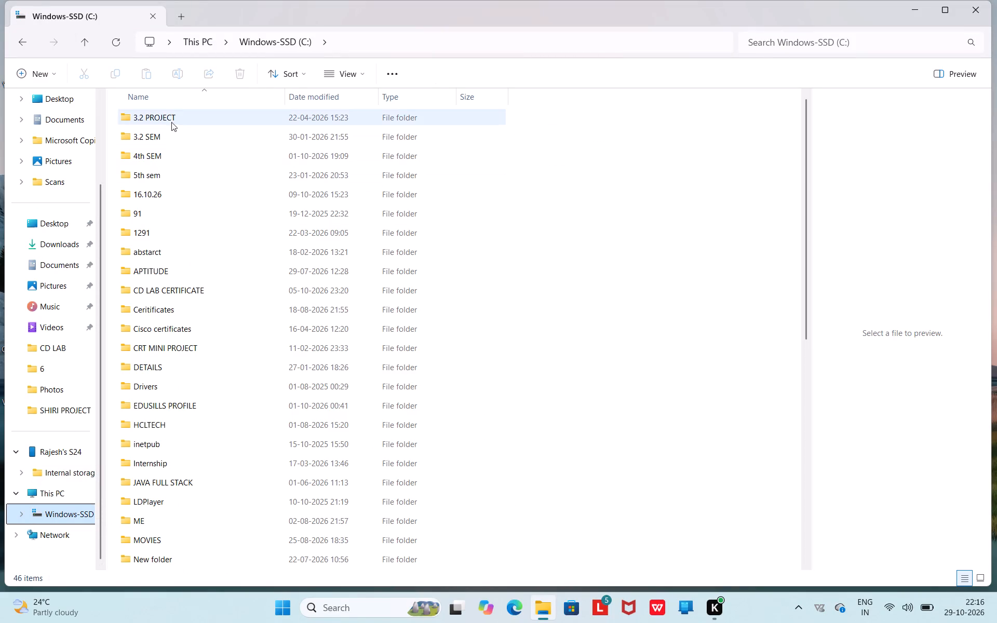
{"action": "double_click", "coordinate": [168, 162]}
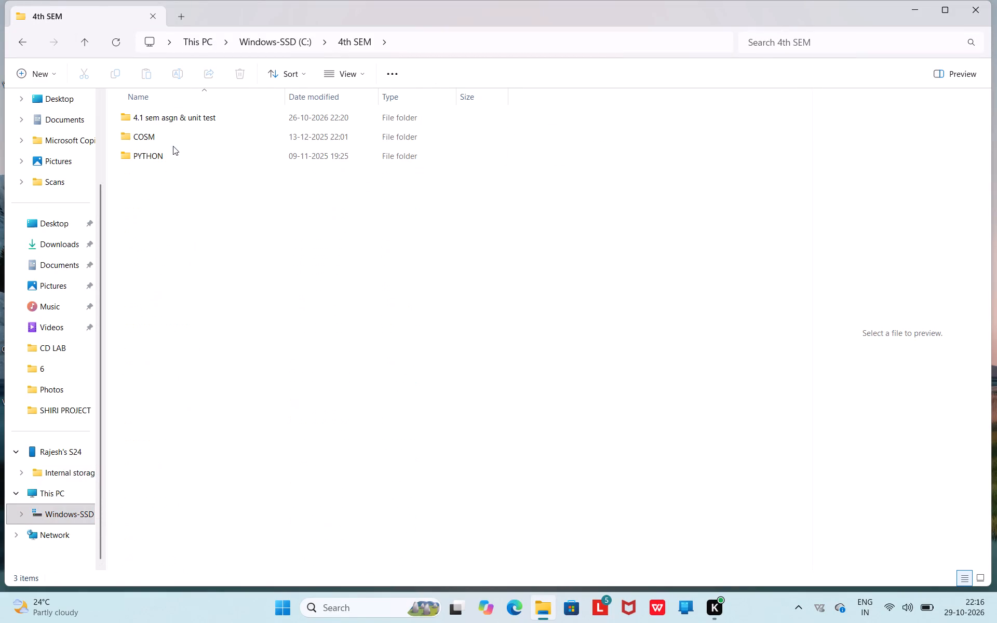
{"action": "left_click", "coordinate": [174, 125]}
{"action": "double_click", "coordinate": [179, 120]}
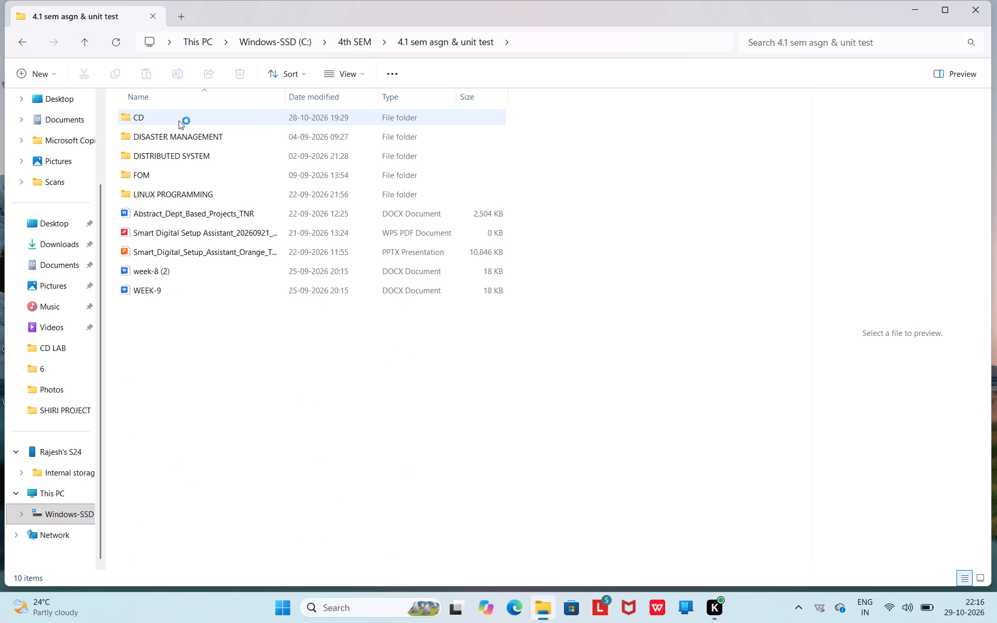
{"action": "double_click", "coordinate": [176, 119]}
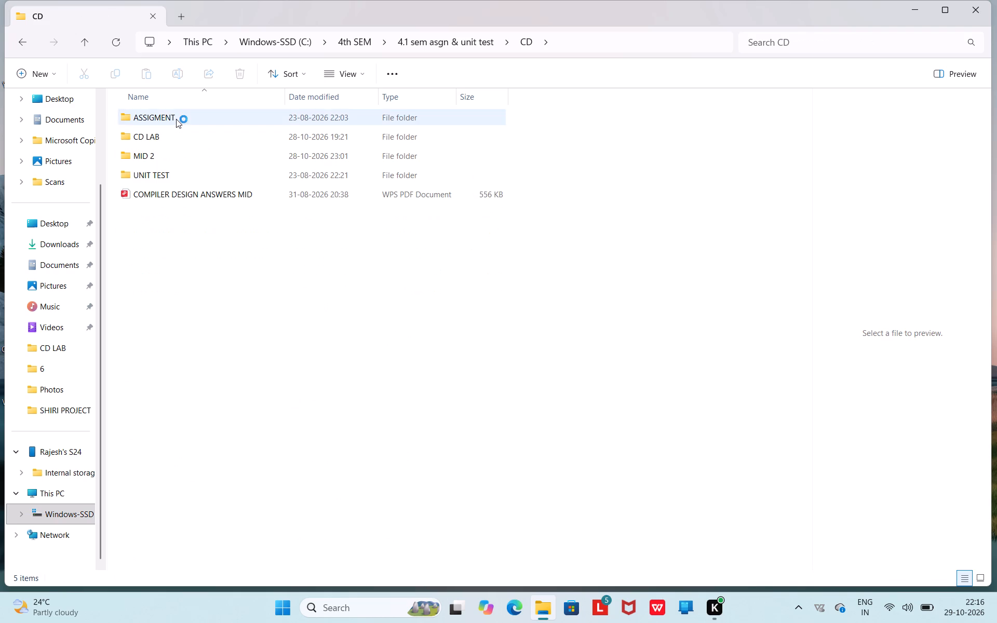
{"action": "left_click", "coordinate": [176, 152]}
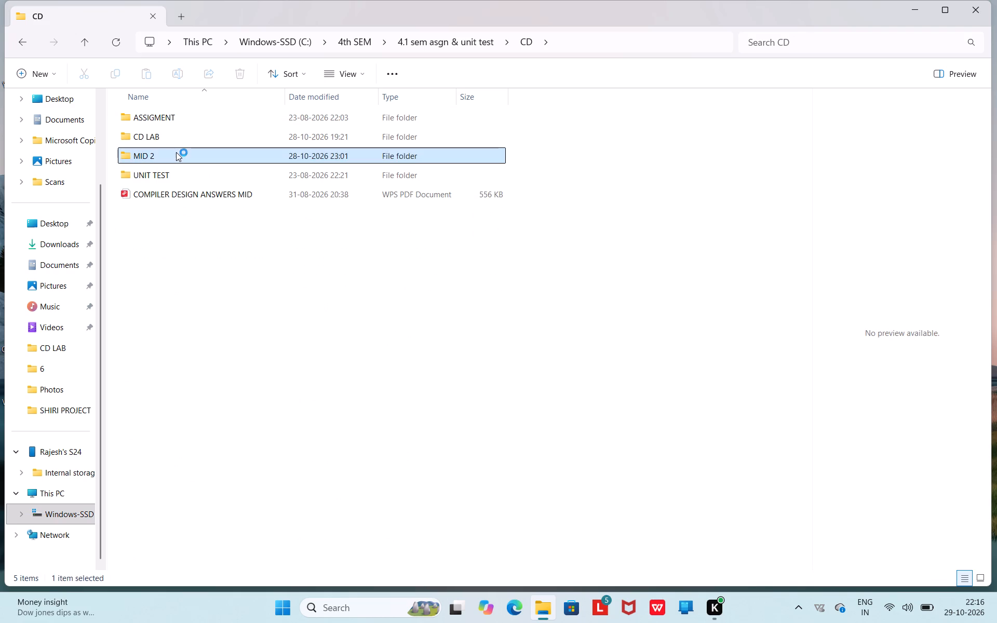
{"action": "left_click", "coordinate": [176, 152]}
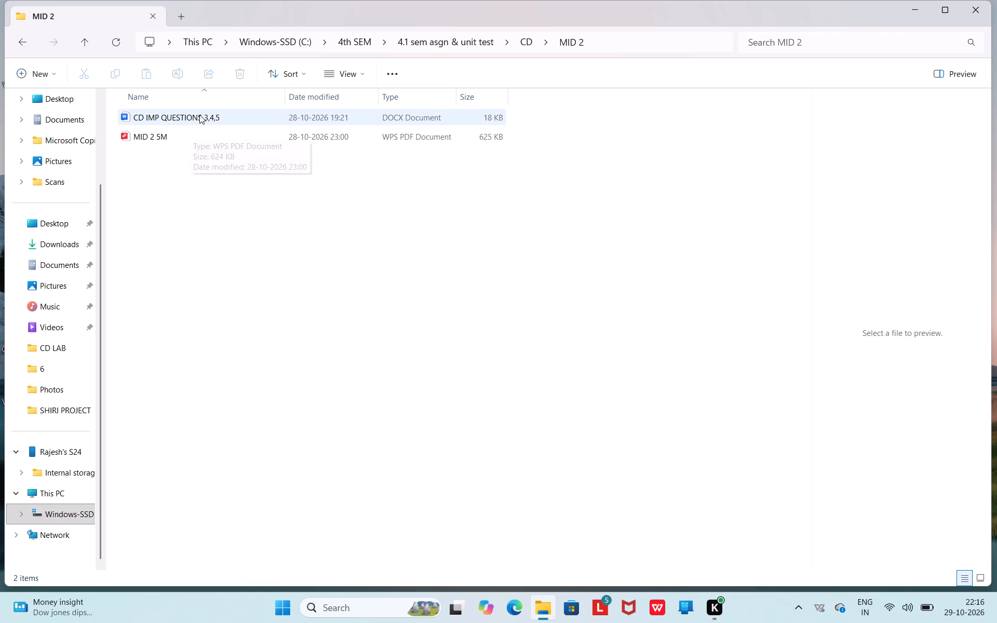
{"action": "double_click", "coordinate": [199, 115]}
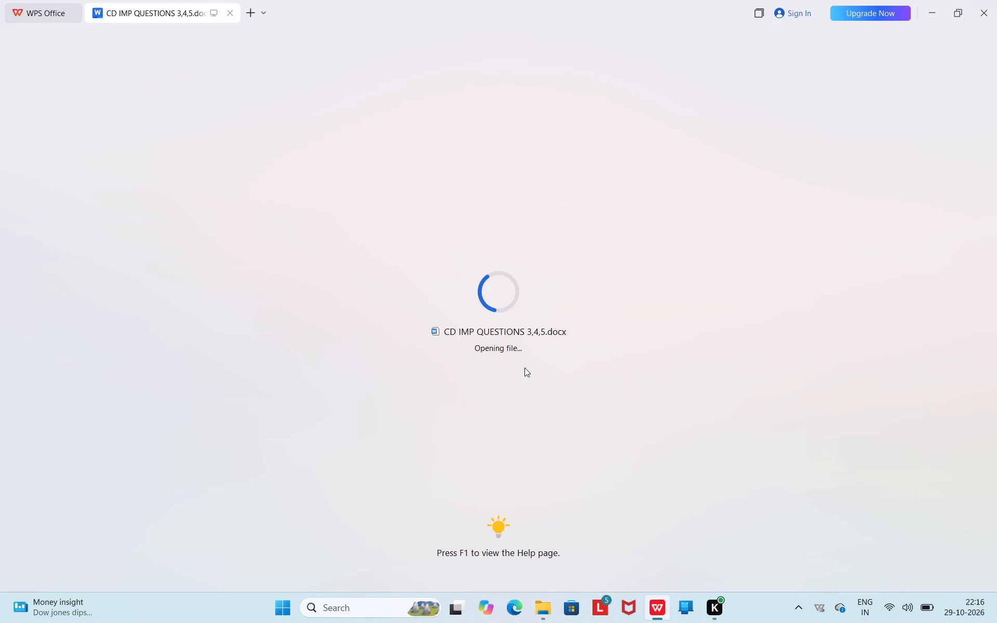
Look through the long-answer questions and the numbered short questions in the document.
{"action": "scroll", "coordinate": [474, 365], "scroll_direction": "down", "scroll_amount": 12}
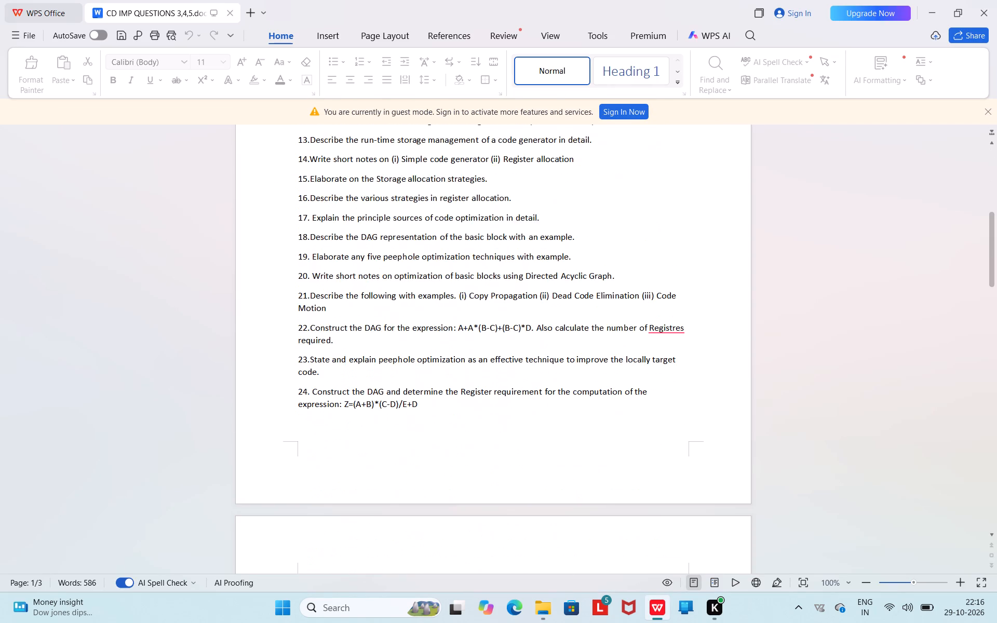
{"action": "scroll", "coordinate": [474, 365], "scroll_direction": "down", "scroll_amount": 18}
{"action": "scroll", "coordinate": [474, 365], "scroll_direction": "down", "scroll_amount": 6}
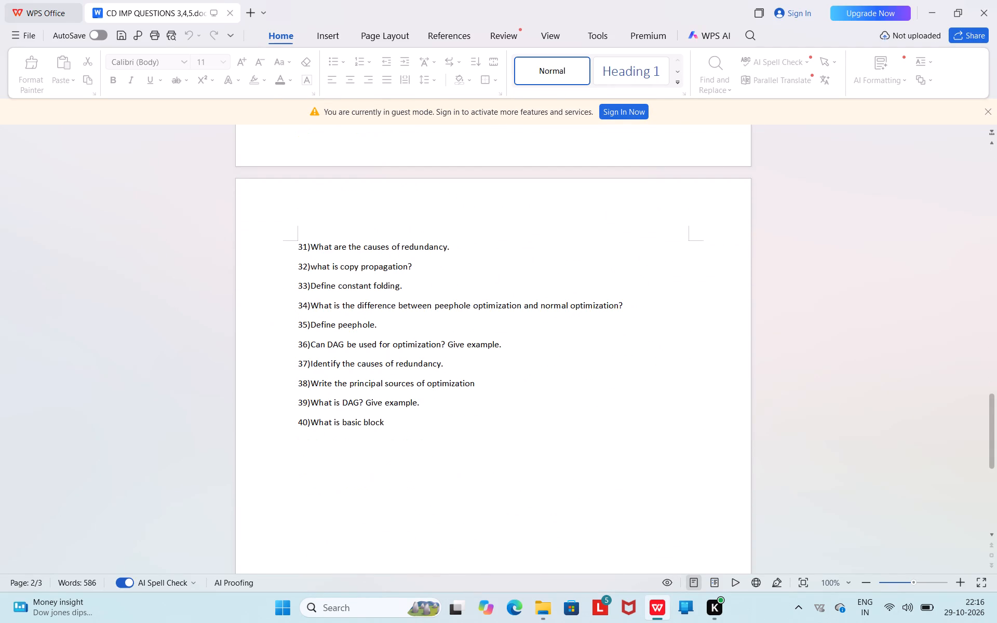
{"action": "scroll", "coordinate": [474, 365], "scroll_direction": "up", "scroll_amount": 8}
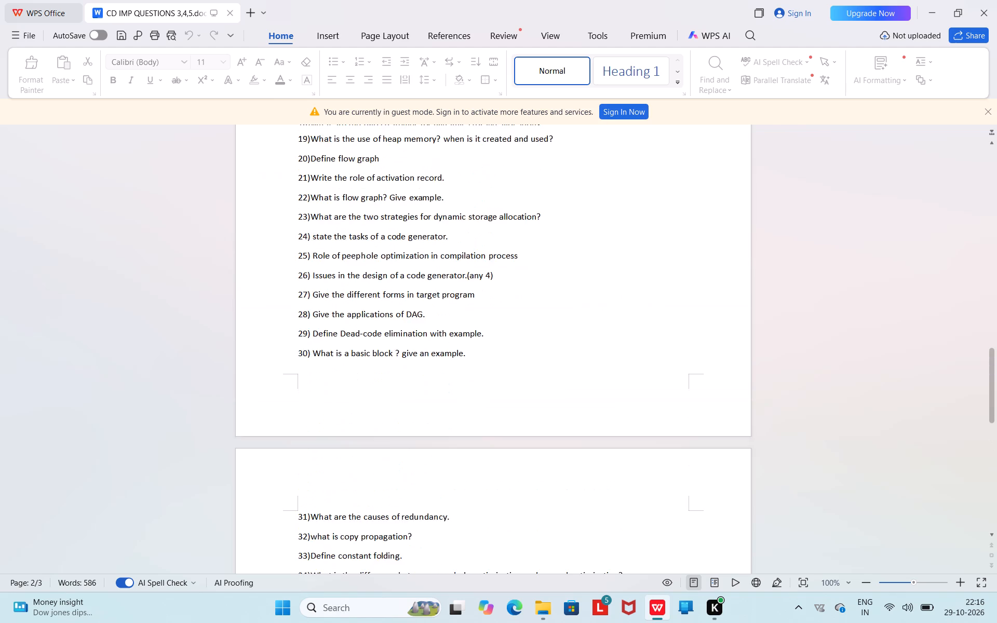
{"action": "scroll", "coordinate": [475, 365], "scroll_direction": "up", "scroll_amount": 6}
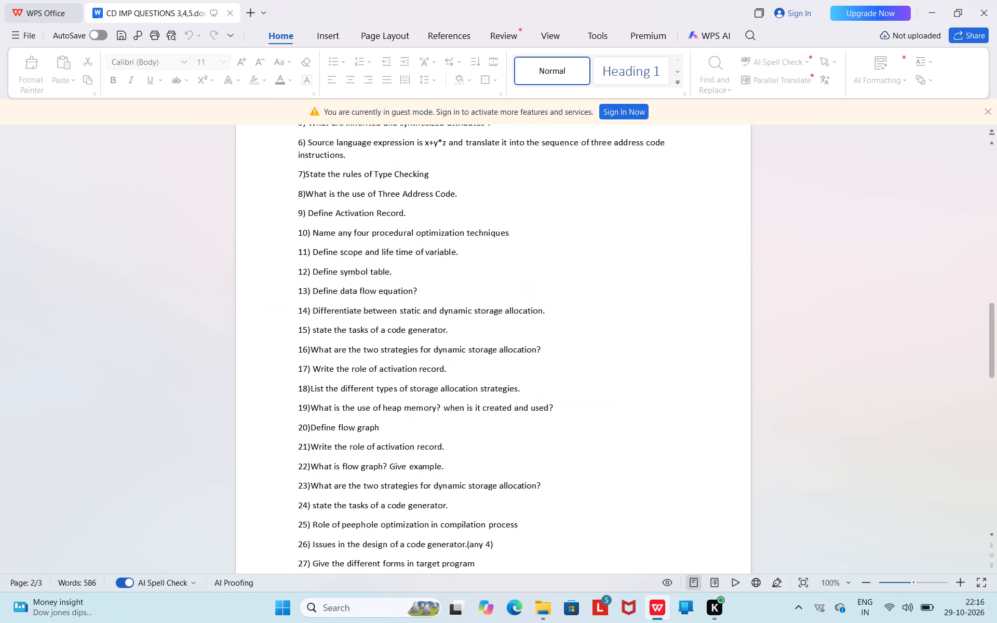
{"action": "scroll", "coordinate": [475, 365], "scroll_direction": "up", "scroll_amount": 3}
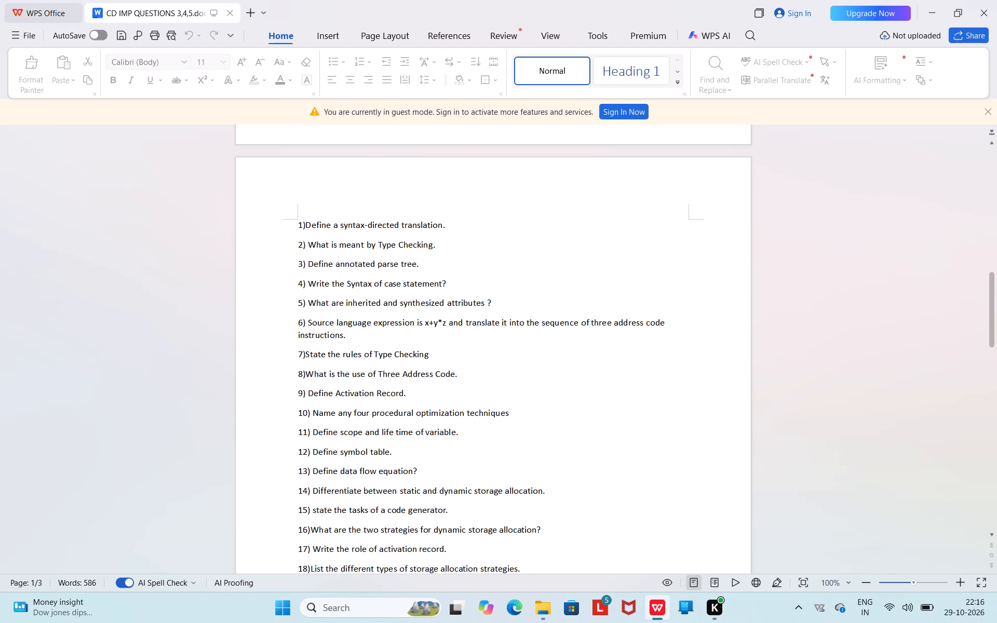
{"action": "scroll", "coordinate": [505, 322], "scroll_direction": "down", "scroll_amount": 1}
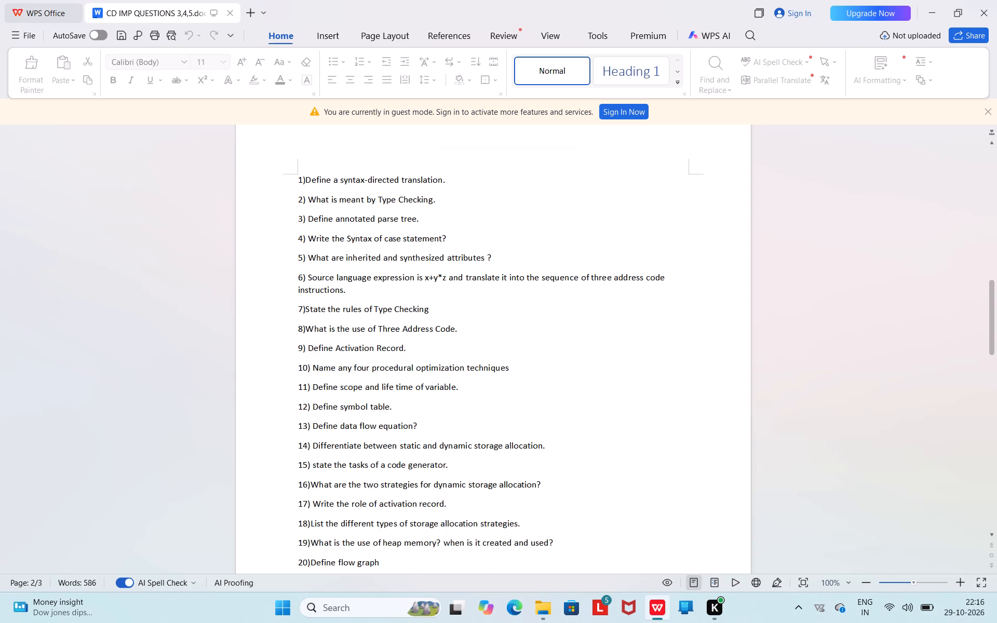
{"action": "scroll", "coordinate": [384, 195], "scroll_direction": "down", "scroll_amount": 9}
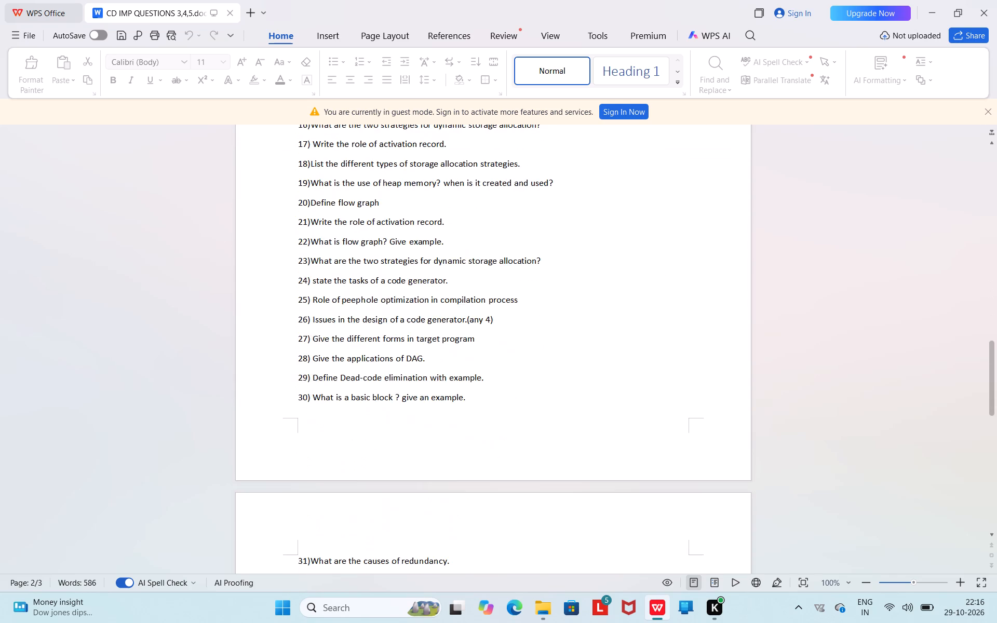
{"action": "scroll", "coordinate": [384, 195], "scroll_direction": "down", "scroll_amount": 6}
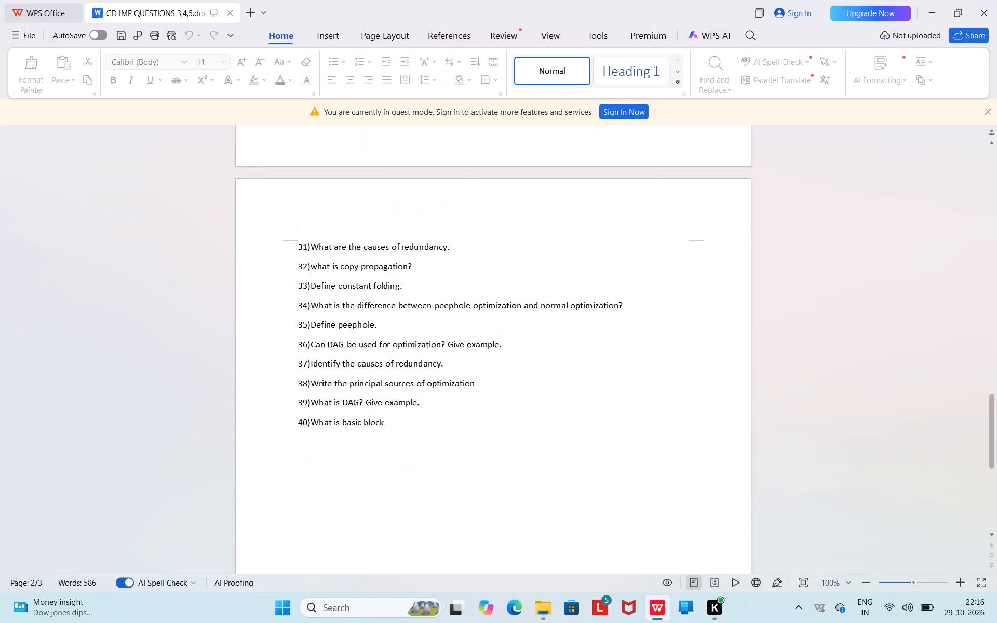
Copy the short questions 1 to 40, from the syntax-directed translation question through the basic block question.
{"action": "scroll", "coordinate": [384, 195], "scroll_direction": "up", "scroll_amount": 16}
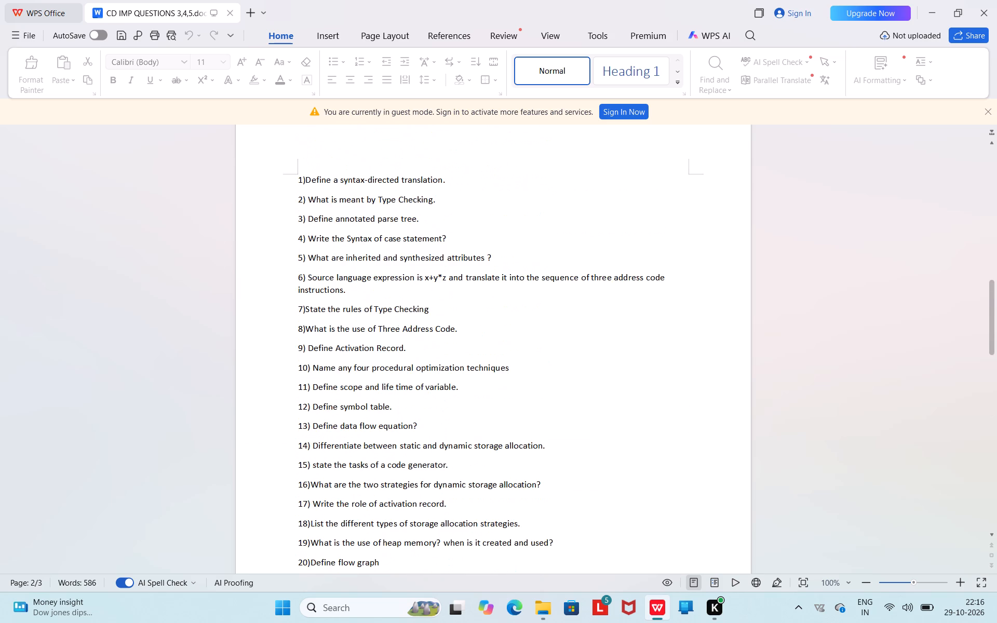
{"action": "left_click_drag", "start_coordinate": [297, 223], "coordinate": [379, 115]}
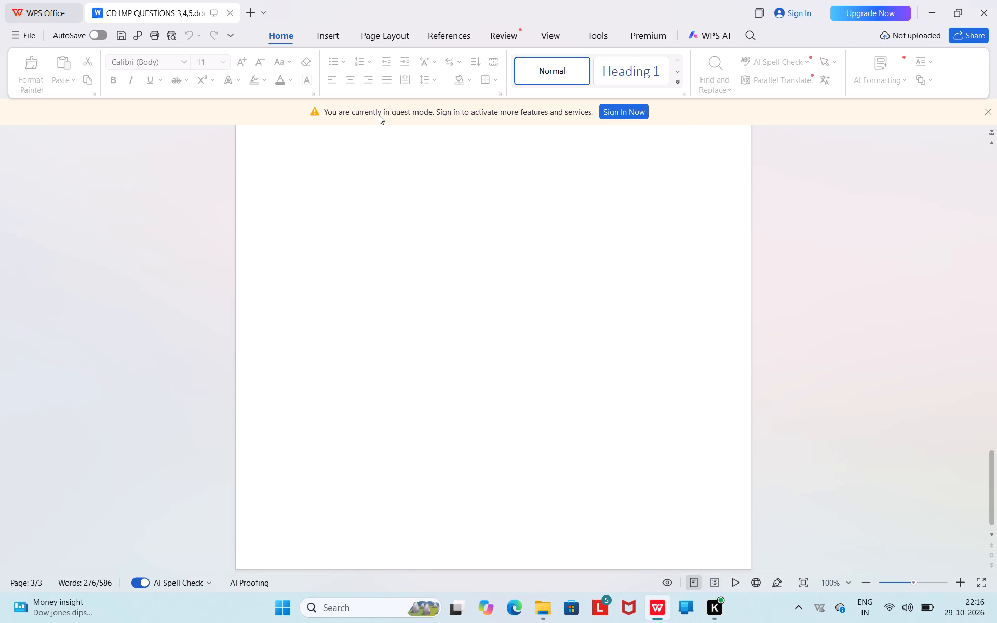
{"action": "left_click_drag", "start_coordinate": [379, 115], "coordinate": [421, 579]}
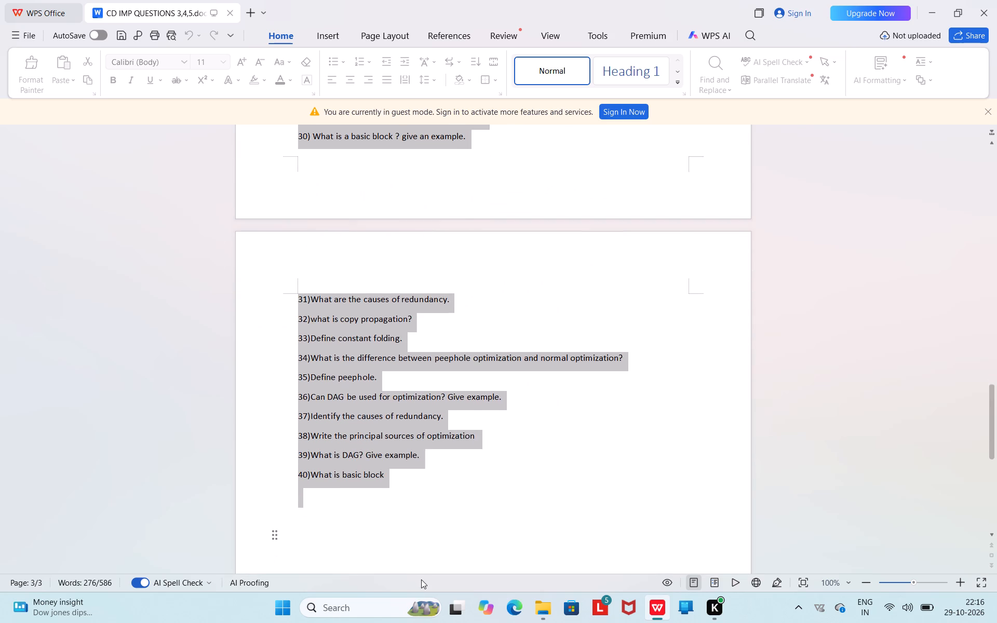
{"action": "left_click_drag", "start_coordinate": [421, 579], "coordinate": [410, 377]}
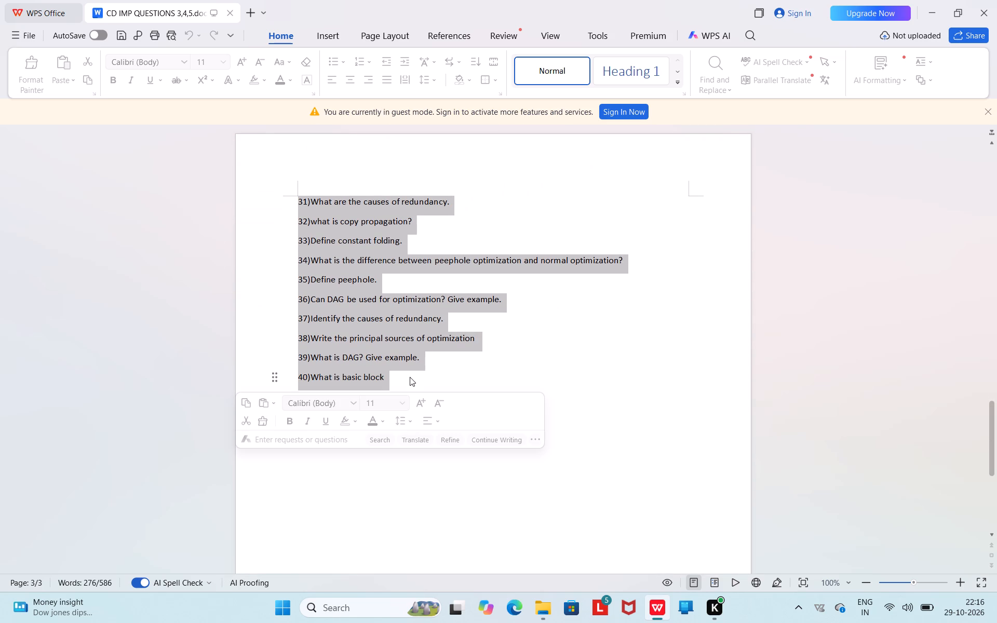
{"action": "key", "text": "ctrl+c"}
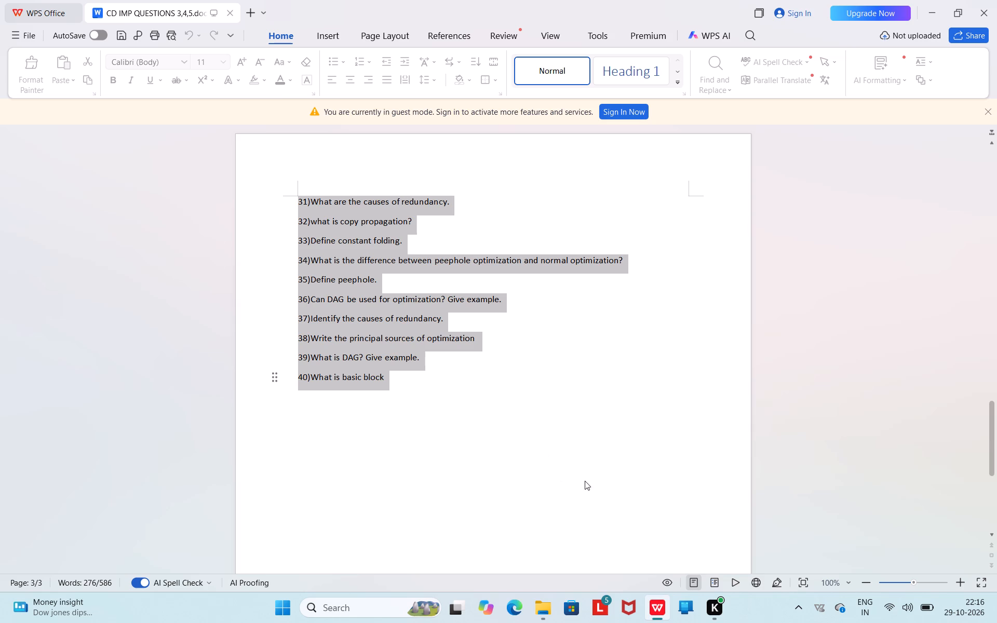
{"action": "left_click", "coordinate": [402, 606]}
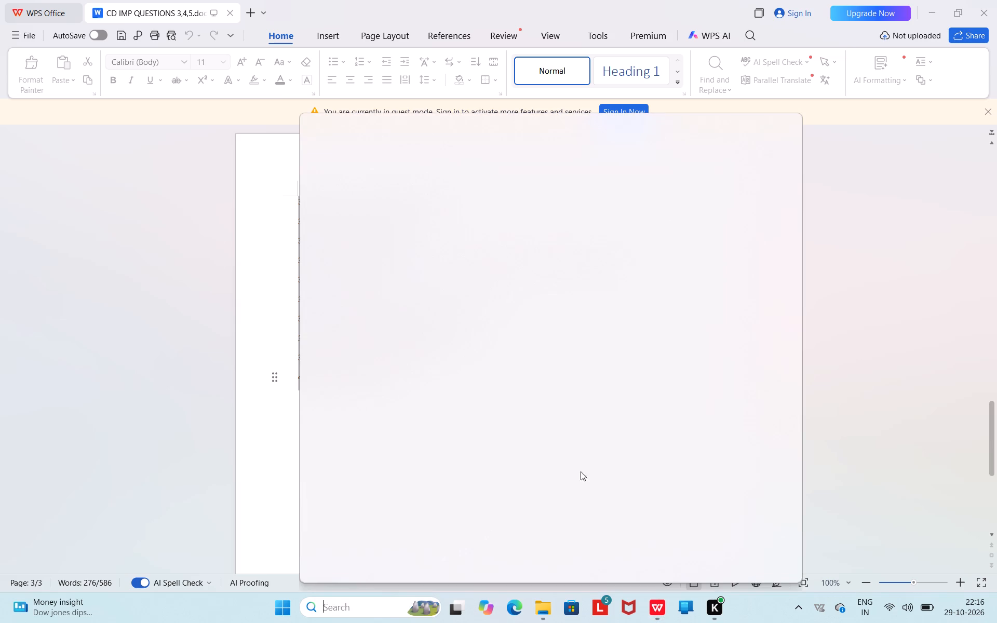
{"action": "left_click", "coordinate": [623, 365]}
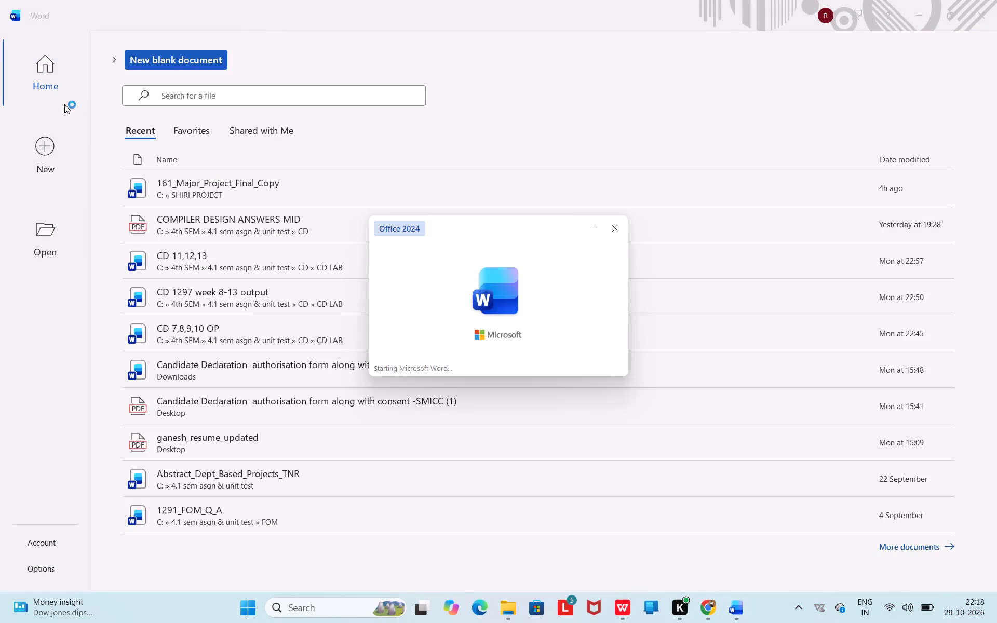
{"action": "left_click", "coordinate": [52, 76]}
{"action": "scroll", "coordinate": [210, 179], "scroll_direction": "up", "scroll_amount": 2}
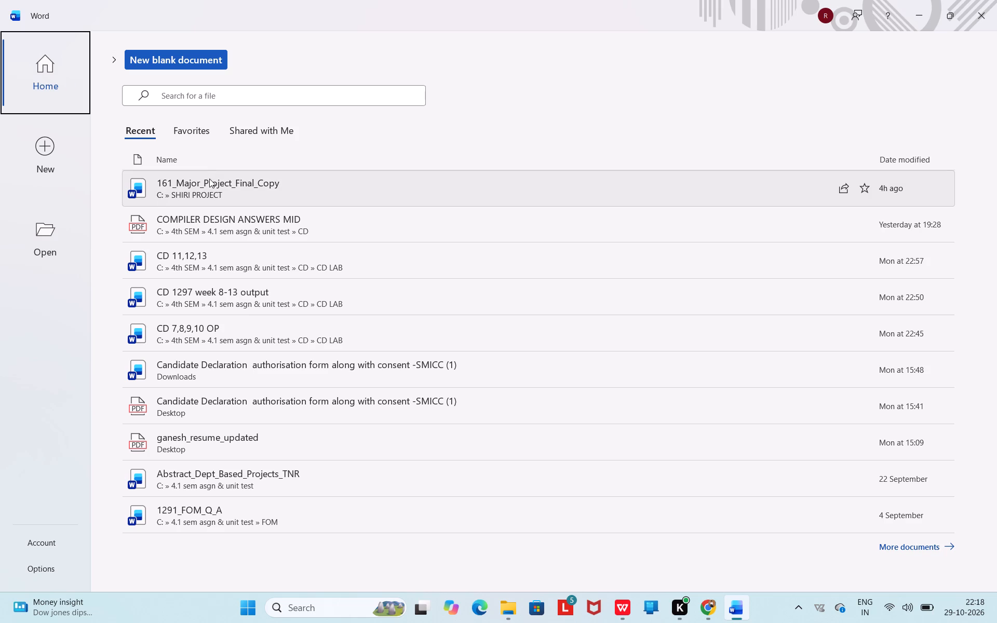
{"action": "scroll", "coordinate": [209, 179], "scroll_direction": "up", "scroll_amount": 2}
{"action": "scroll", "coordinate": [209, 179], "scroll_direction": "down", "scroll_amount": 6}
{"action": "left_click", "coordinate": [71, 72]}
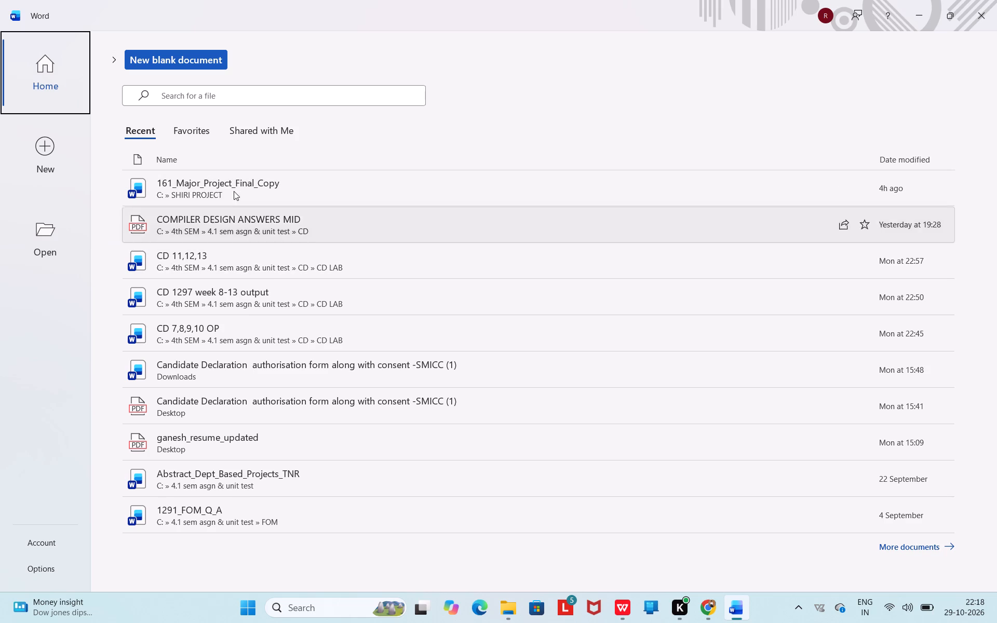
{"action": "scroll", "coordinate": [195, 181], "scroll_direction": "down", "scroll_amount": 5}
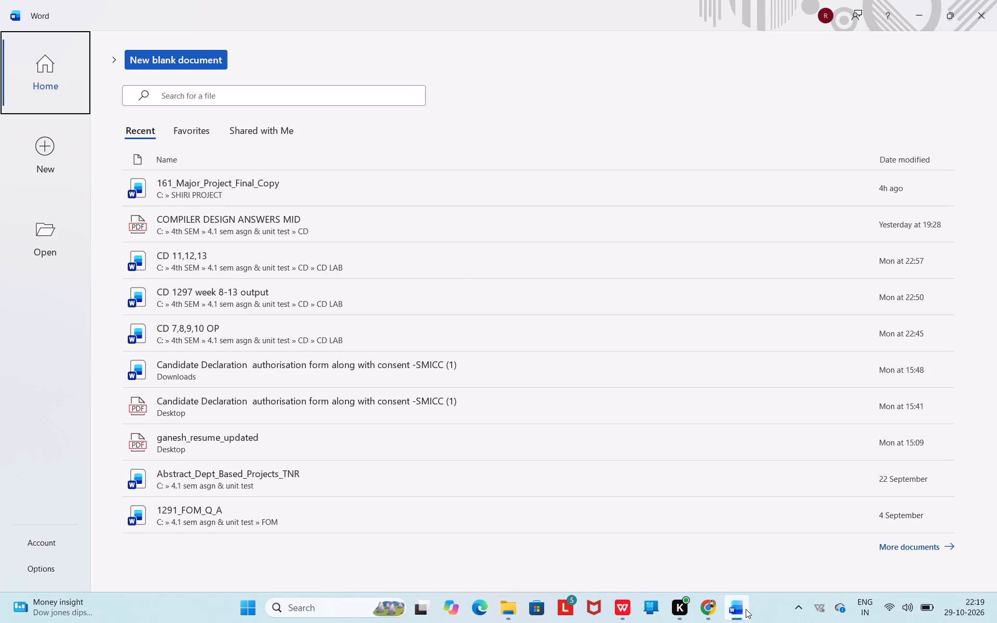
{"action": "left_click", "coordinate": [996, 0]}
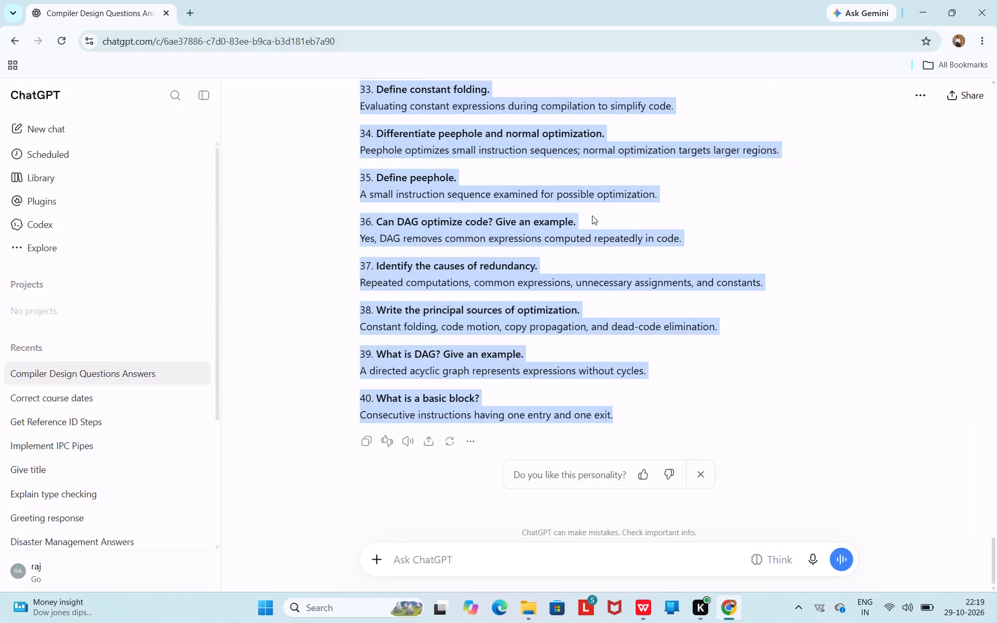
Switch to Microsoft Word and create a new blank document.
{"action": "left_click", "coordinate": [267, 610]}
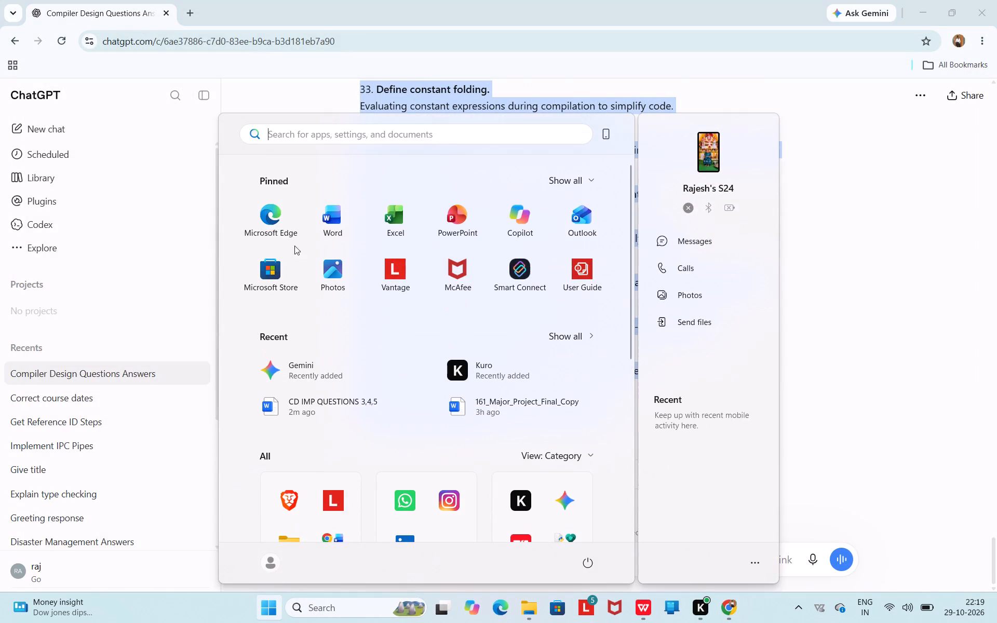
{"action": "left_click", "coordinate": [333, 221]}
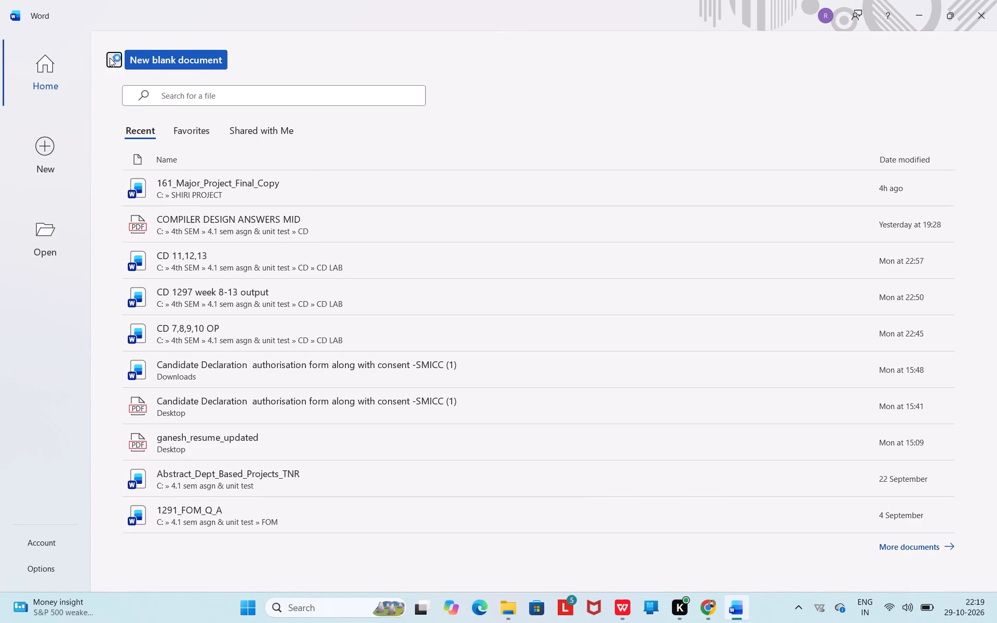
{"action": "left_click", "coordinate": [109, 57]}
{"action": "left_click", "coordinate": [194, 121]}
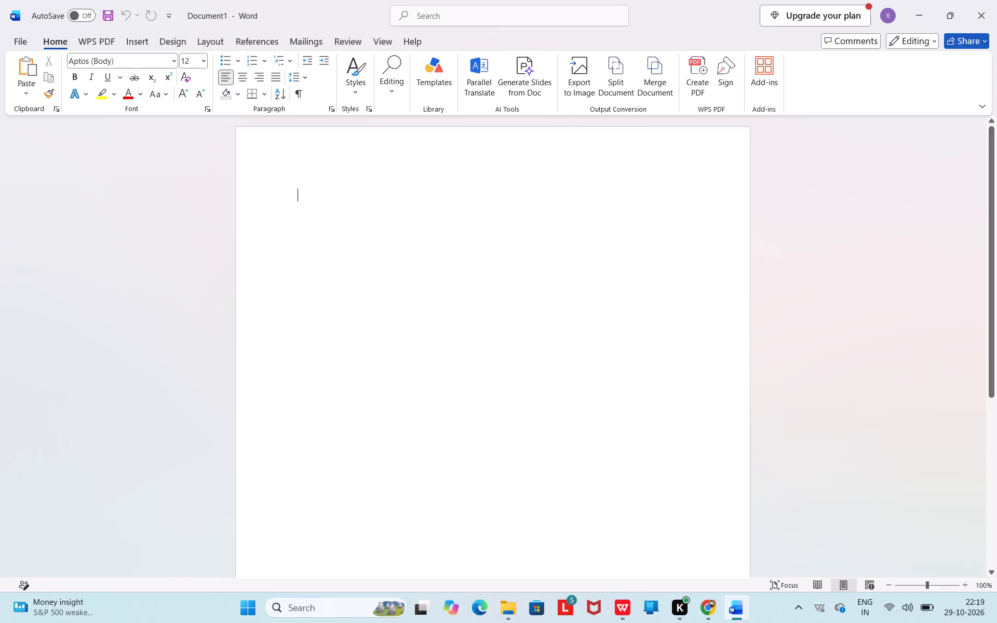
Paste the copied compiler design questions and answers into the blank document.
{"action": "key", "text": "ctrl+v"}
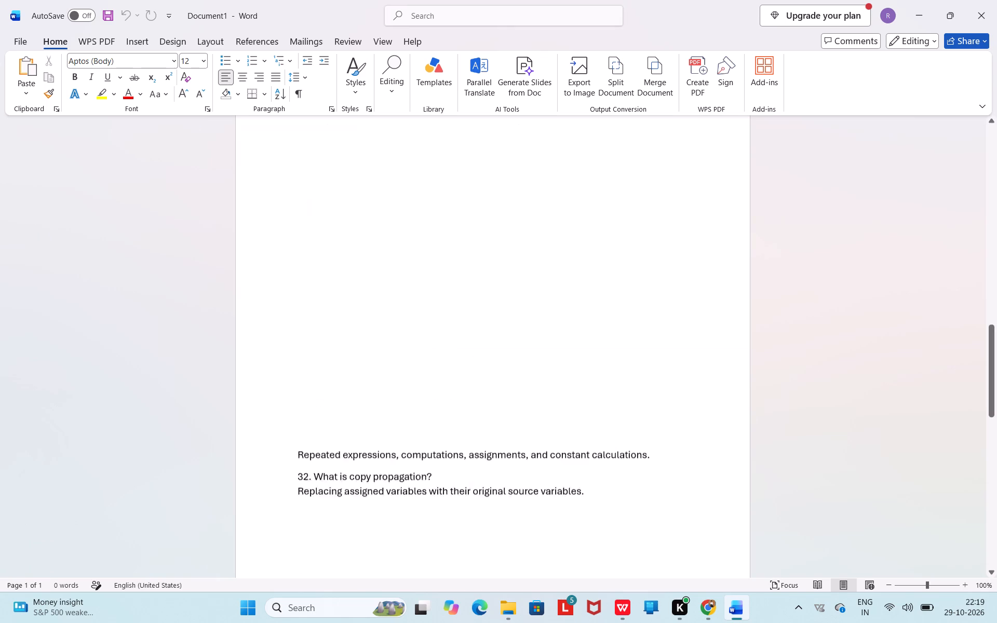
{"action": "scroll", "coordinate": [415, 322], "scroll_direction": "down", "scroll_amount": 1}
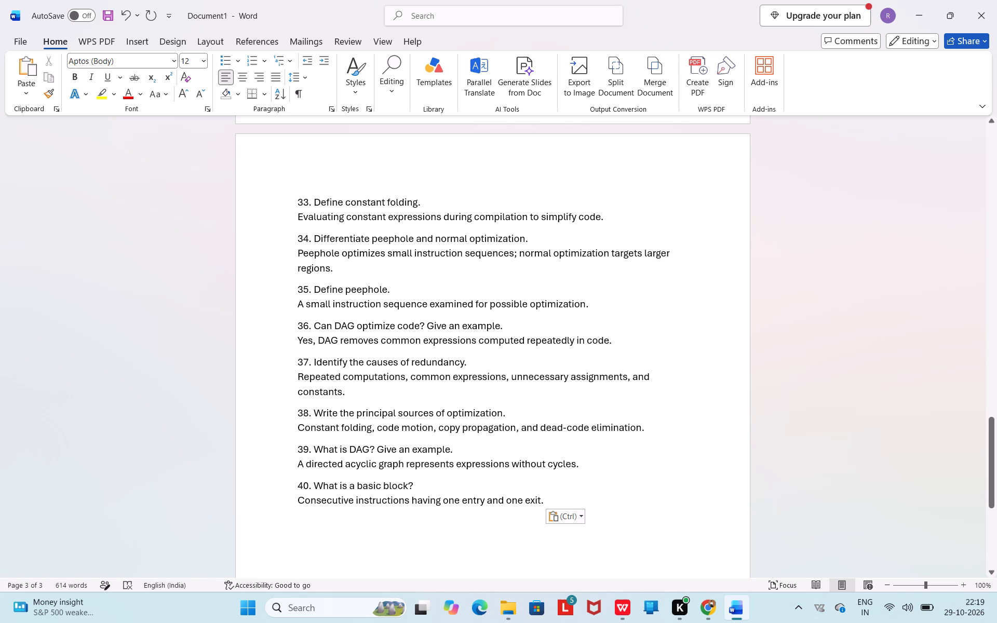
Center the "Compiler Design – 1 Mark Answers (8–9 Words Each)" heading at the start of the document.
{"action": "scroll", "coordinate": [419, 311], "scroll_direction": "up", "scroll_amount": 1}
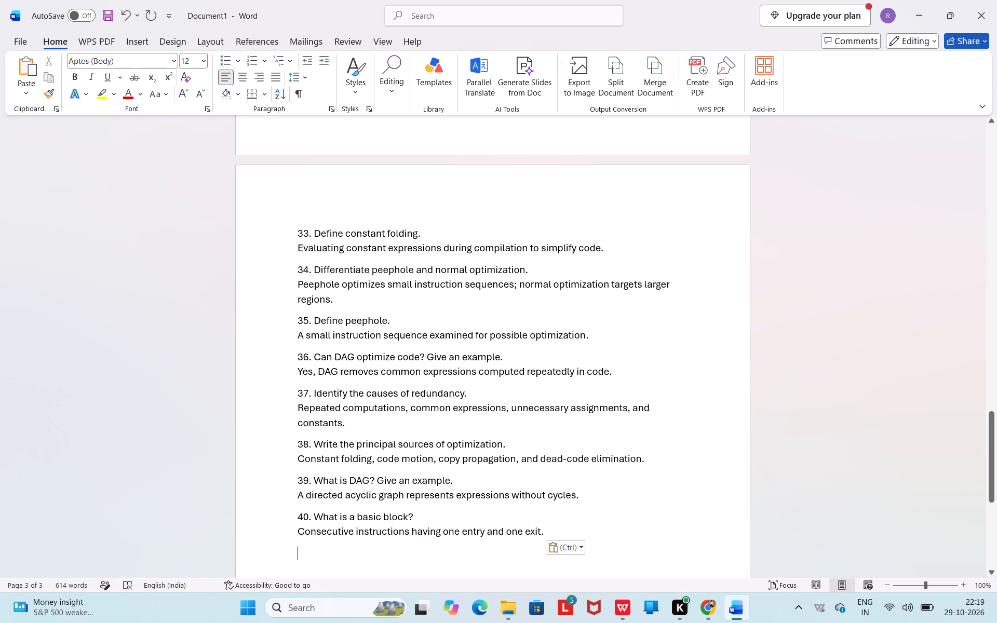
{"action": "scroll", "coordinate": [421, 301], "scroll_direction": "up", "scroll_amount": 5}
{"action": "scroll", "coordinate": [422, 300], "scroll_direction": "up", "scroll_amount": 18}
{"action": "scroll", "coordinate": [423, 299], "scroll_direction": "up", "scroll_amount": 12}
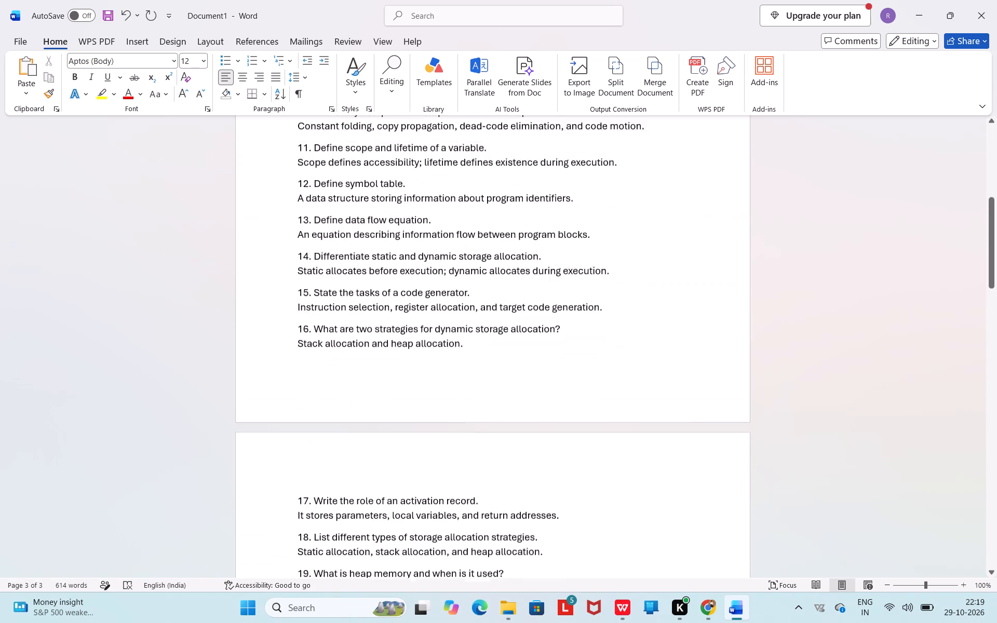
{"action": "scroll", "coordinate": [424, 299], "scroll_direction": "up", "scroll_amount": 14}
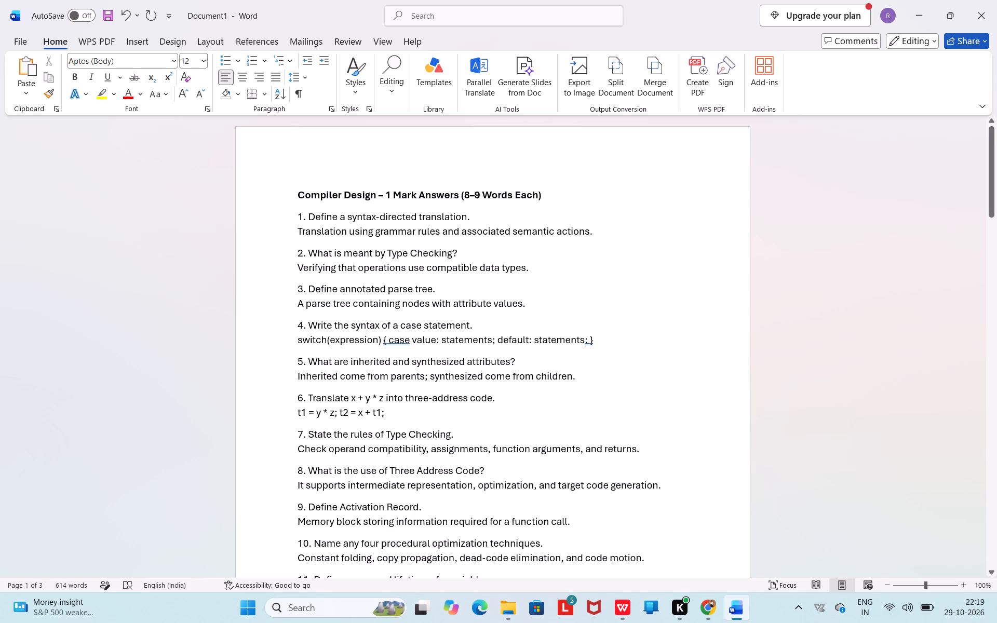
{"action": "left_click_drag", "start_coordinate": [297, 192], "coordinate": [533, 192]}
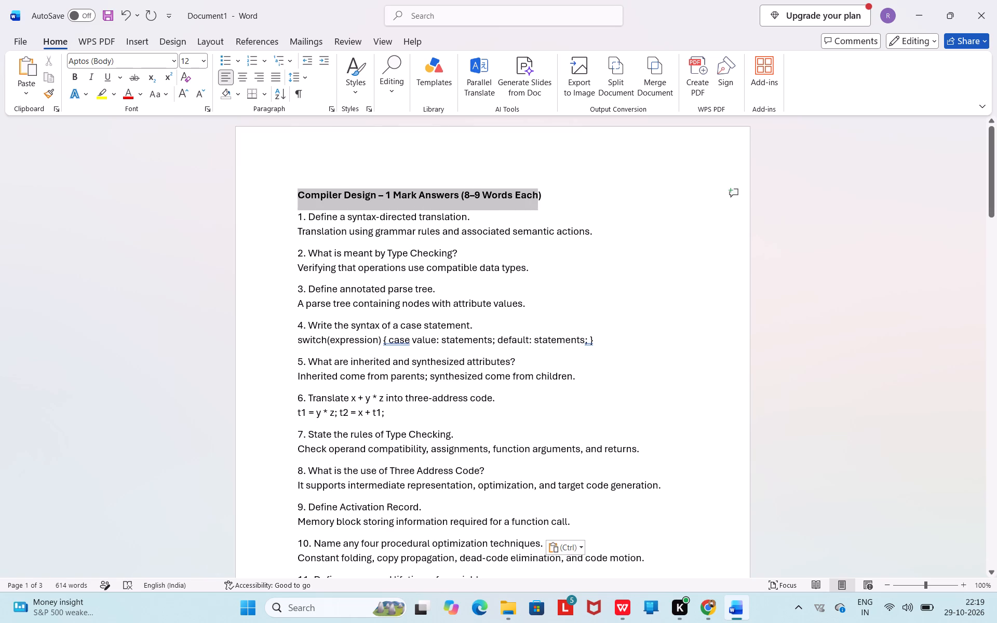
{"action": "left_click_drag", "start_coordinate": [533, 192], "coordinate": [544, 196]}
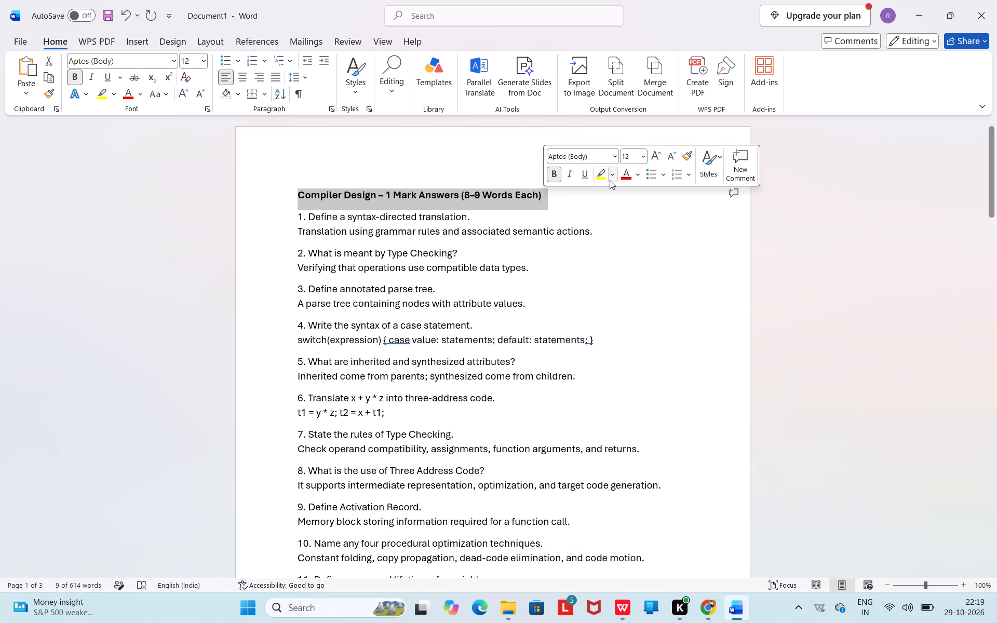
{"action": "left_click", "coordinate": [245, 76]}
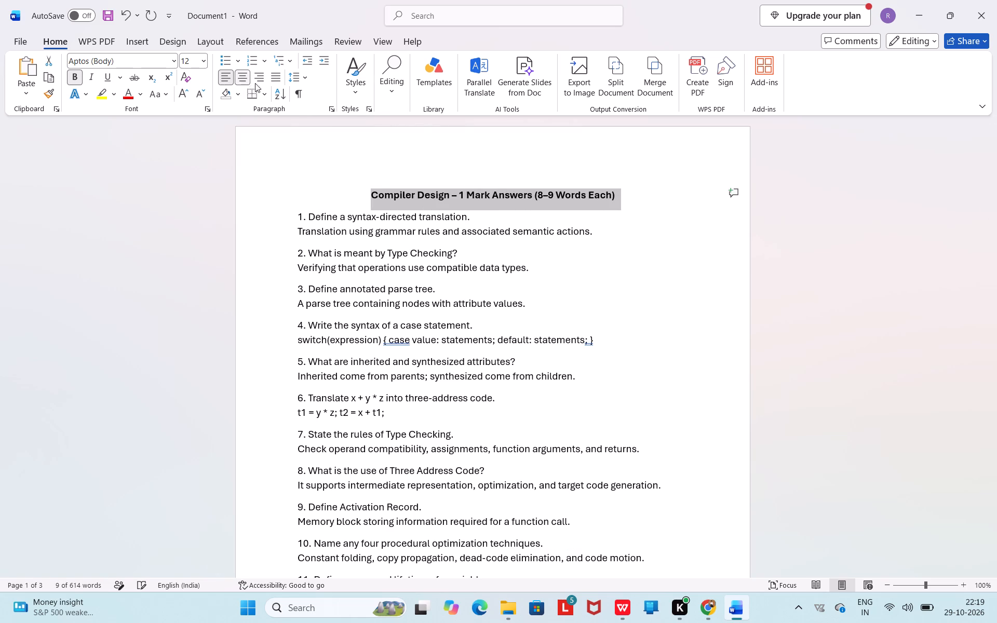
{"action": "left_click", "coordinate": [620, 248]}
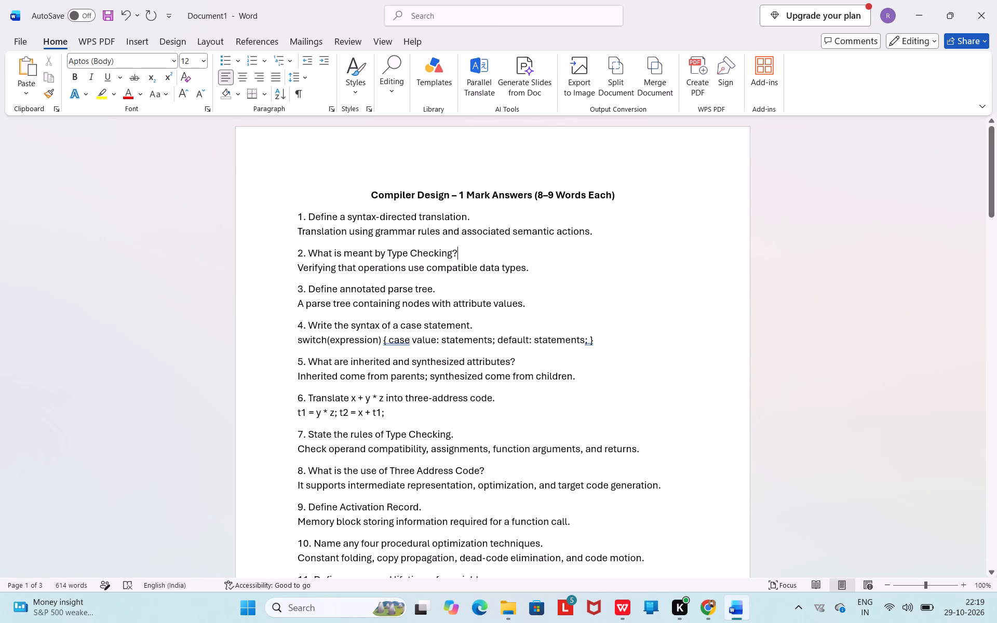
Delete "Answers (8–9 Words Each)" from the heading, leaving "Compiler Design – 1 Mark".
{"action": "left_click_drag", "start_coordinate": [617, 194], "coordinate": [521, 191]}
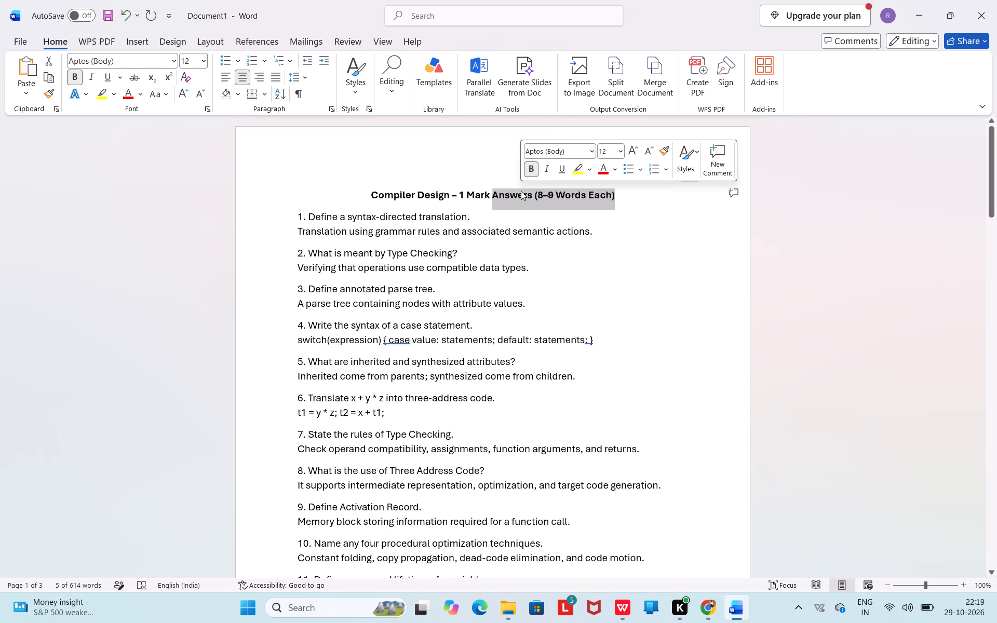
{"action": "key", "text": "BackSpace"}
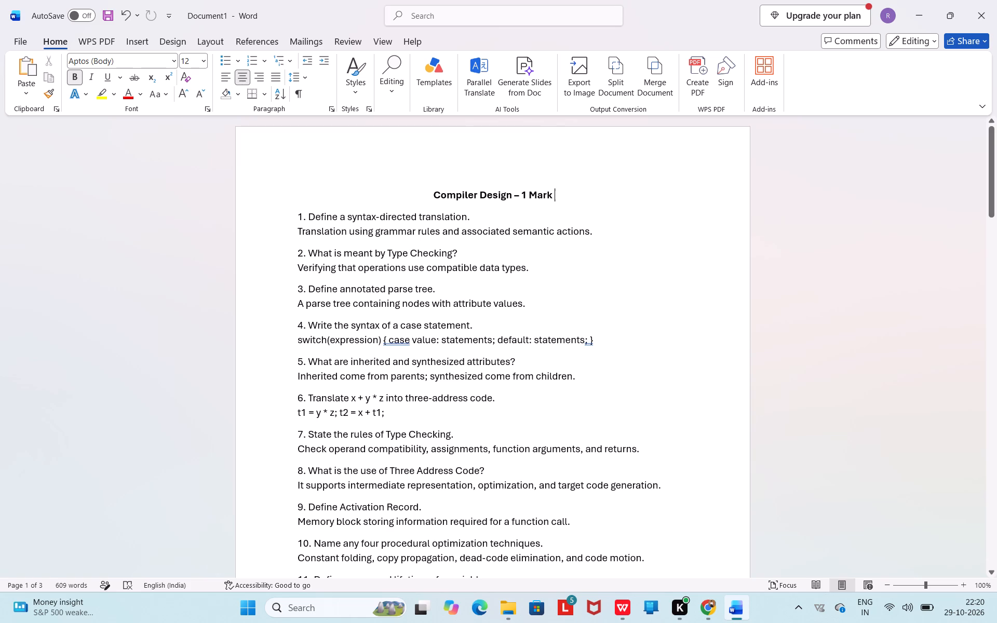
Make the question lines 1 to 3, from syntax-directed translation to annotated parse tree, bold with yellow highlighting.
{"action": "left_click_drag", "start_coordinate": [296, 213], "coordinate": [437, 201]}
{"action": "left_click", "coordinate": [399, 241]}
{"action": "left_click_drag", "start_coordinate": [298, 213], "coordinate": [471, 221]}
{"action": "left_click", "coordinate": [482, 196]}
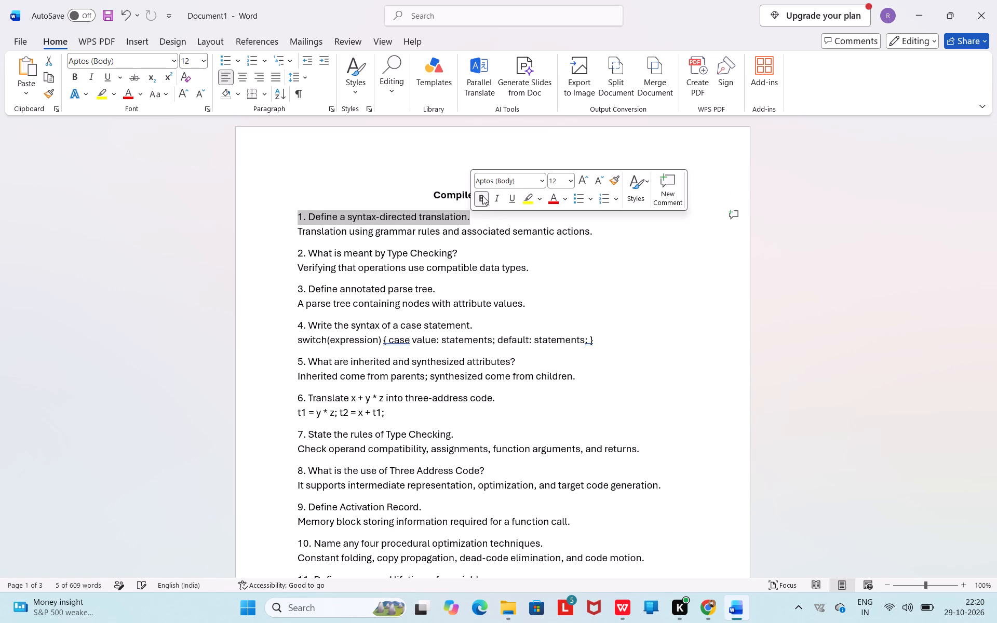
{"action": "left_click", "coordinate": [529, 199]}
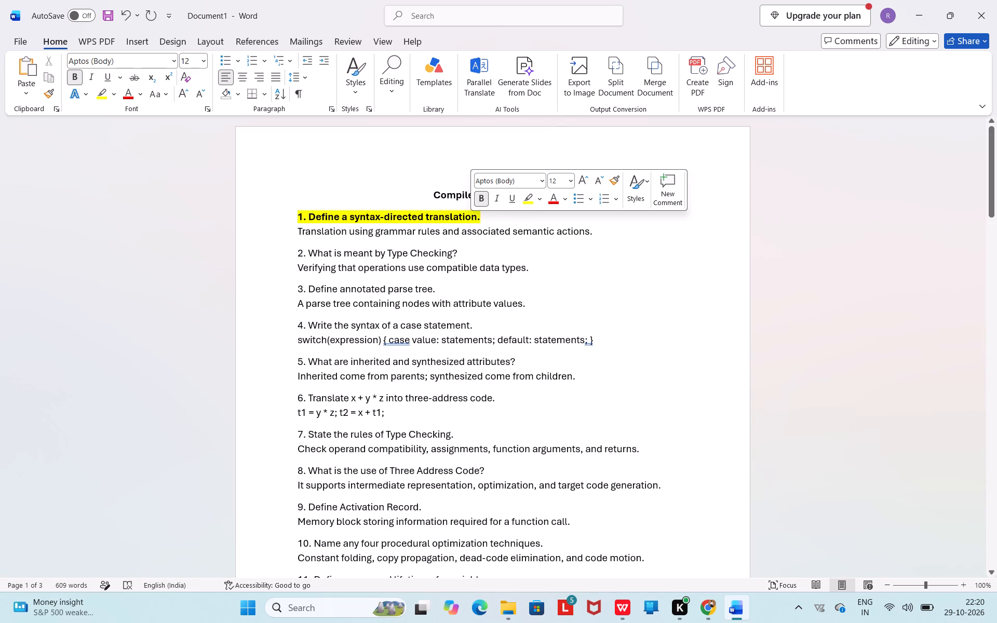
{"action": "left_click_drag", "start_coordinate": [297, 251], "coordinate": [447, 248]}
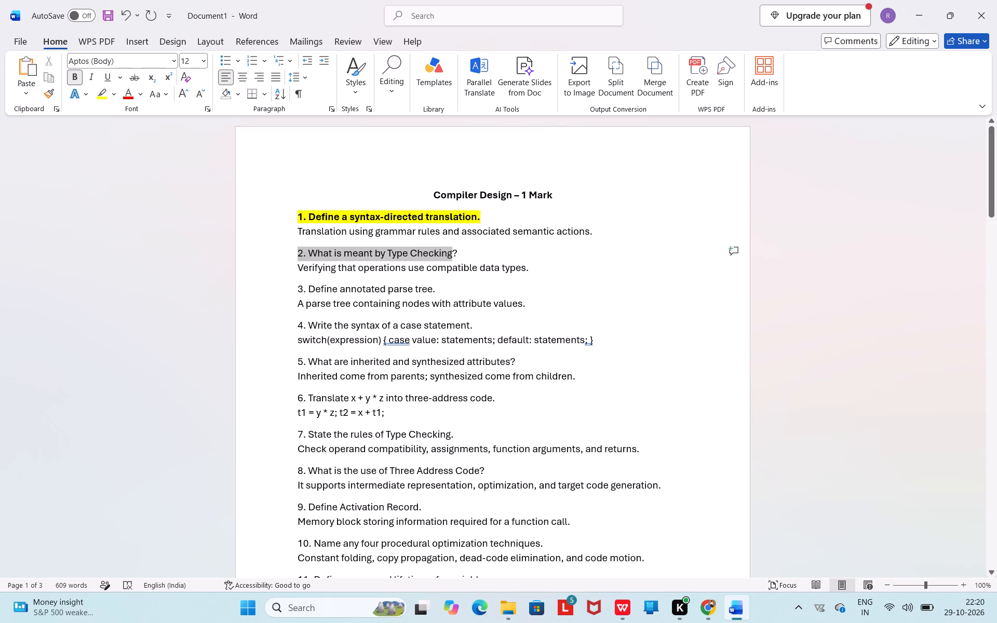
{"action": "left_click_drag", "start_coordinate": [447, 248], "coordinate": [461, 250]}
{"action": "left_click", "coordinate": [467, 228]}
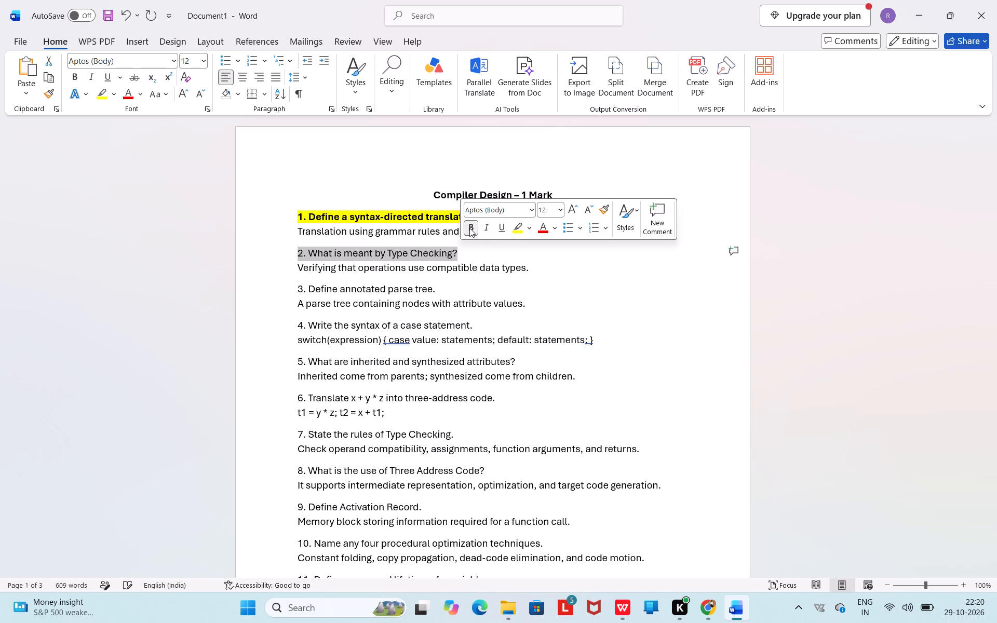
{"action": "left_click", "coordinate": [516, 227]}
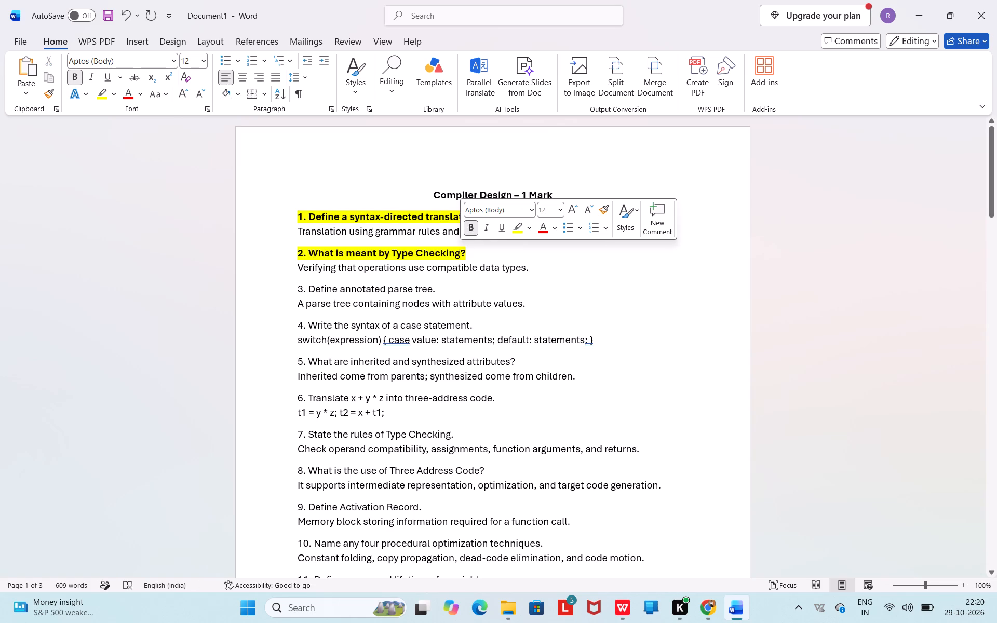
{"action": "left_click_drag", "start_coordinate": [296, 290], "coordinate": [435, 290]}
{"action": "left_click", "coordinate": [442, 262]}
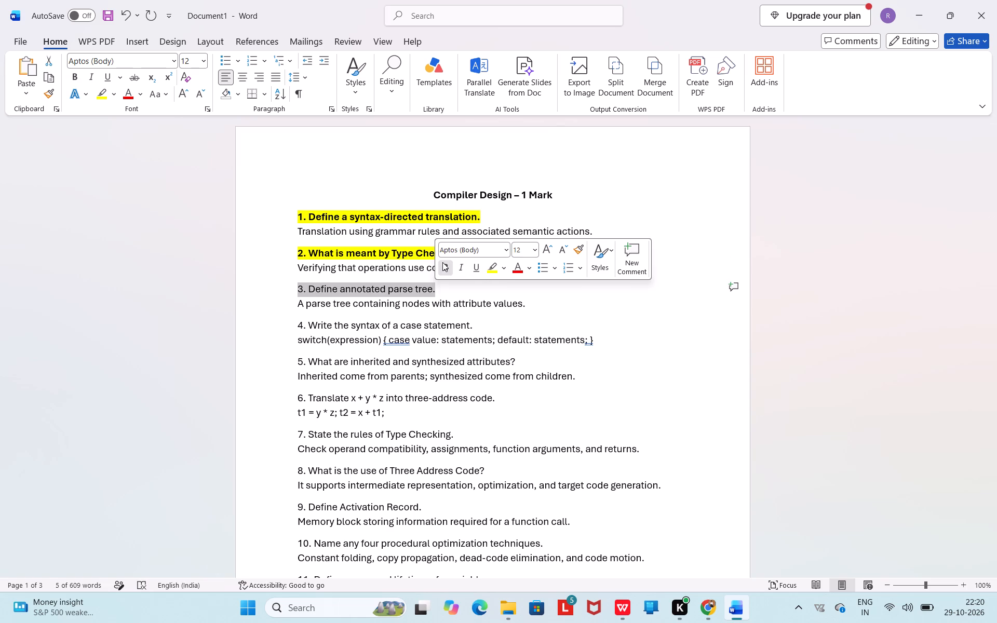
{"action": "left_click", "coordinate": [489, 268]}
Make question lines 4 and 5, on case statement syntax and inherited and synthesized attributes, bold with yellow highlighting.
{"action": "scroll", "coordinate": [465, 296], "scroll_direction": "down", "scroll_amount": 1}
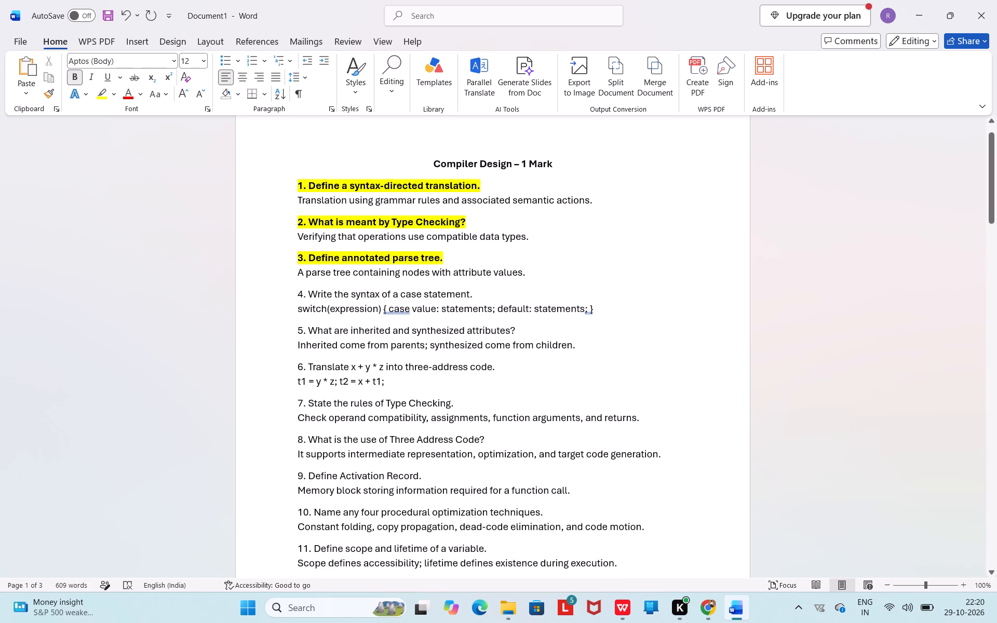
{"action": "left_click_drag", "start_coordinate": [294, 292], "coordinate": [461, 298]}
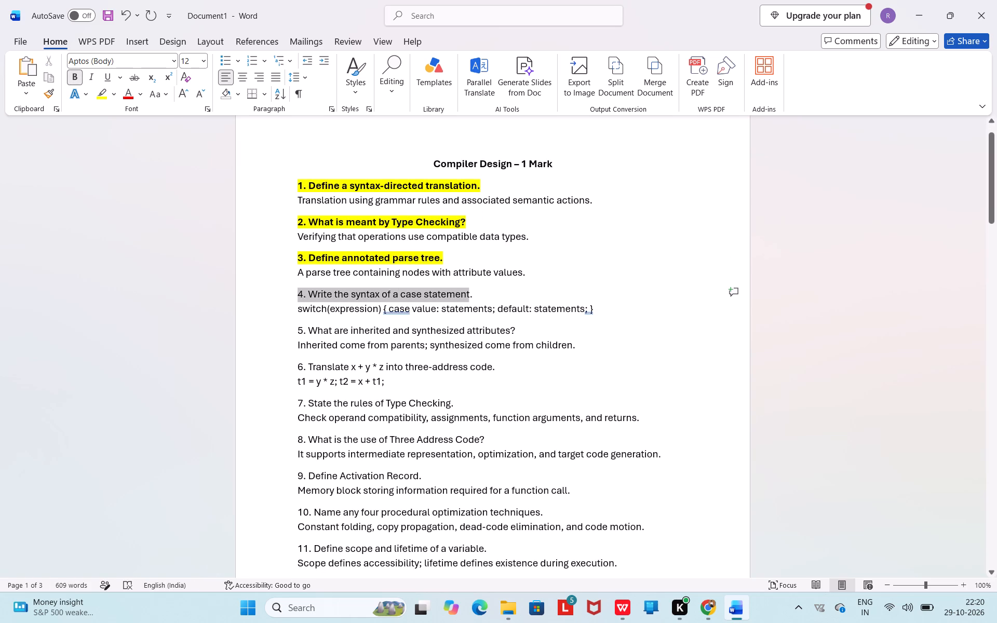
{"action": "left_click_drag", "start_coordinate": [461, 298], "coordinate": [475, 296]}
{"action": "left_click", "coordinate": [485, 273]}
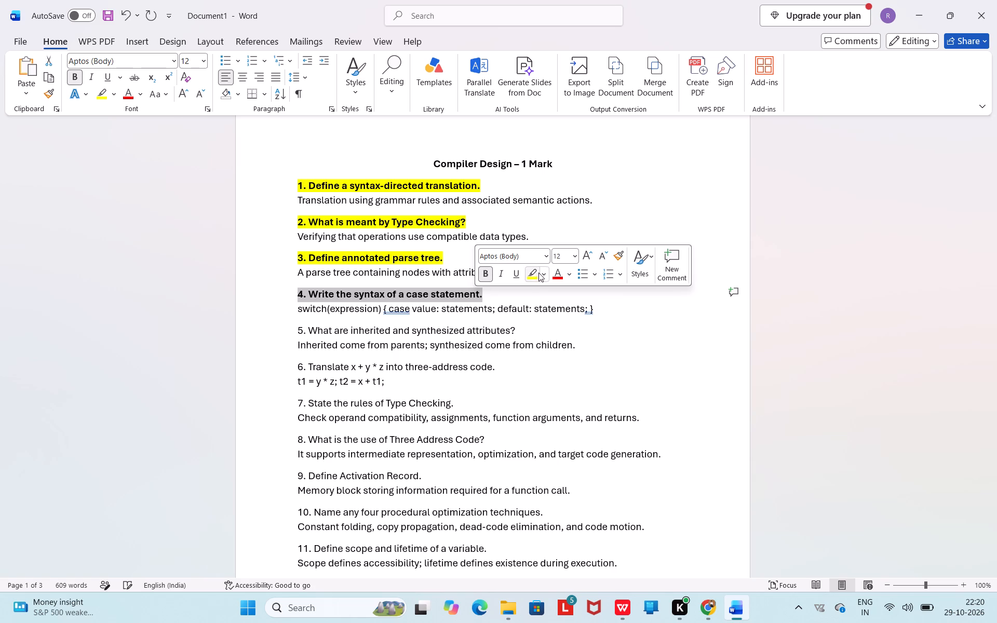
{"action": "left_click", "coordinate": [531, 274]}
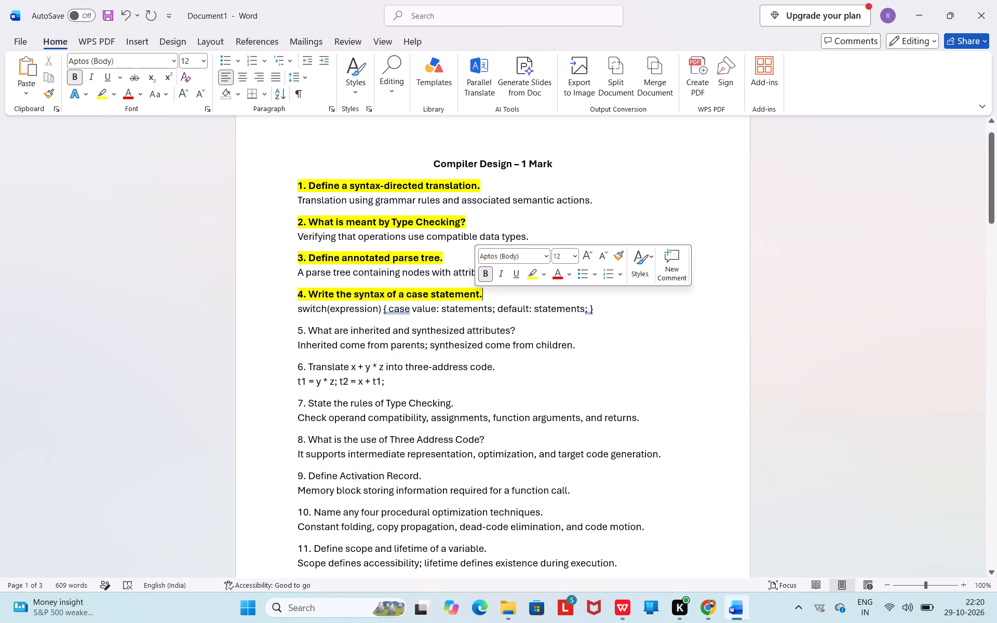
{"action": "scroll", "coordinate": [428, 313], "scroll_direction": "down", "scroll_amount": 2}
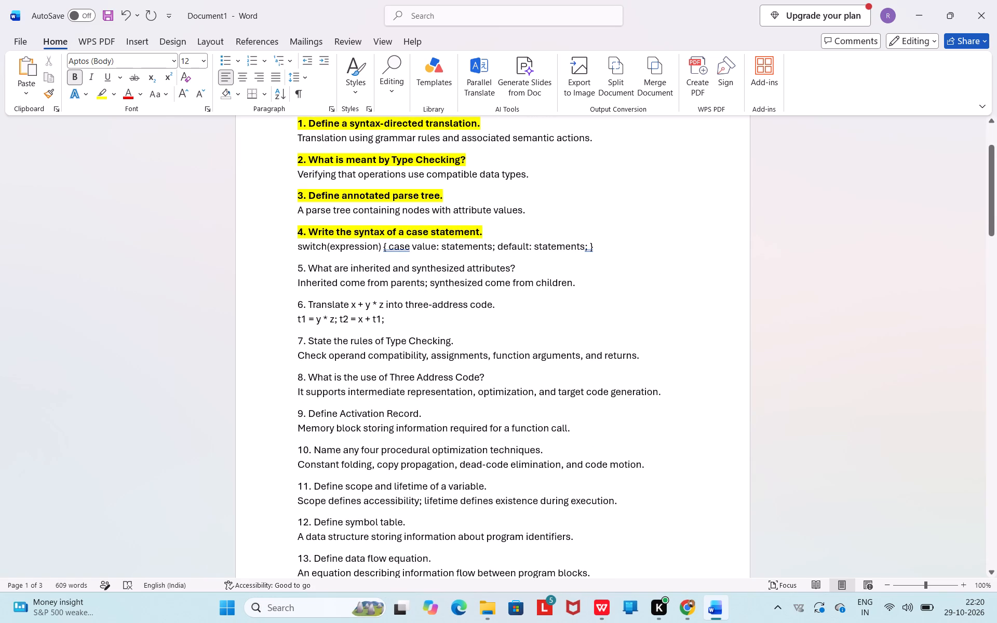
{"action": "left_click_drag", "start_coordinate": [295, 266], "coordinate": [520, 266]}
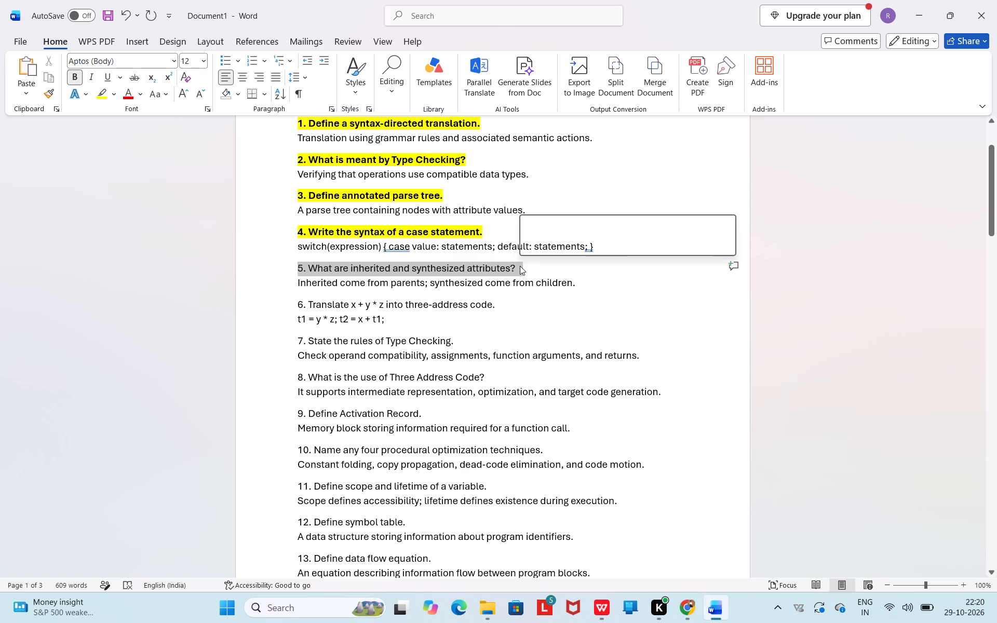
{"action": "left_click", "coordinate": [530, 243]}
{"action": "left_click", "coordinate": [578, 247]}
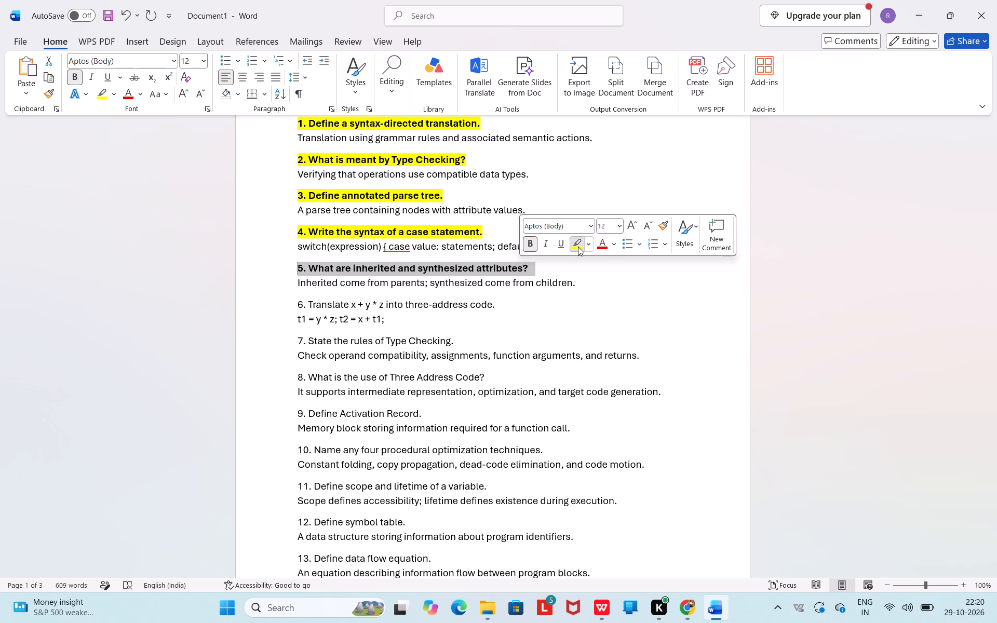
Make question lines 6 and 7, on three-address code translation and the rules of Type Checking, bold with yellow highlighting.
{"action": "scroll", "coordinate": [554, 276], "scroll_direction": "down", "scroll_amount": 2}
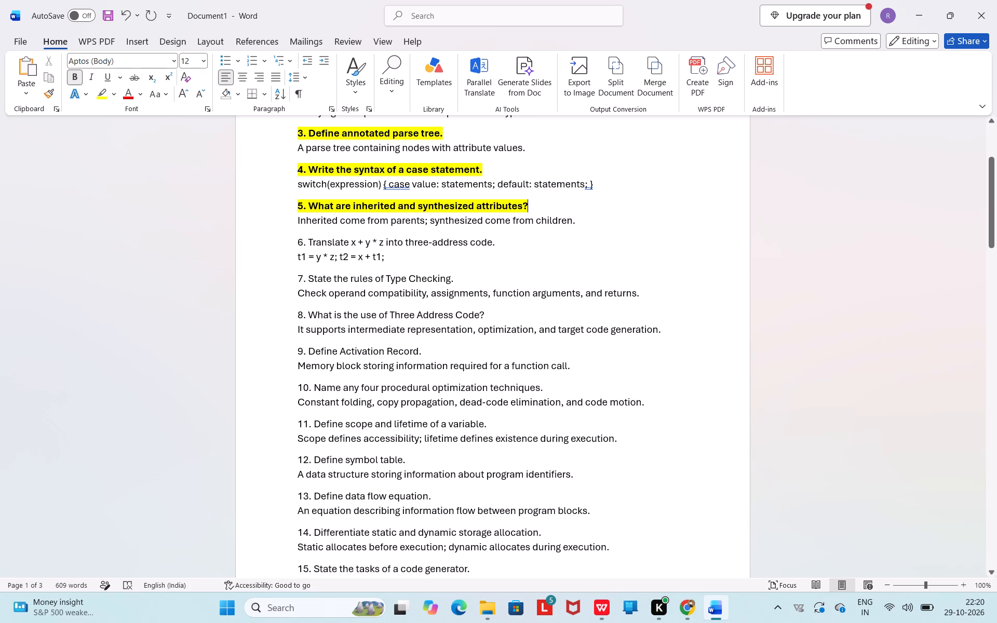
{"action": "left_click_drag", "start_coordinate": [297, 239], "coordinate": [384, 246]}
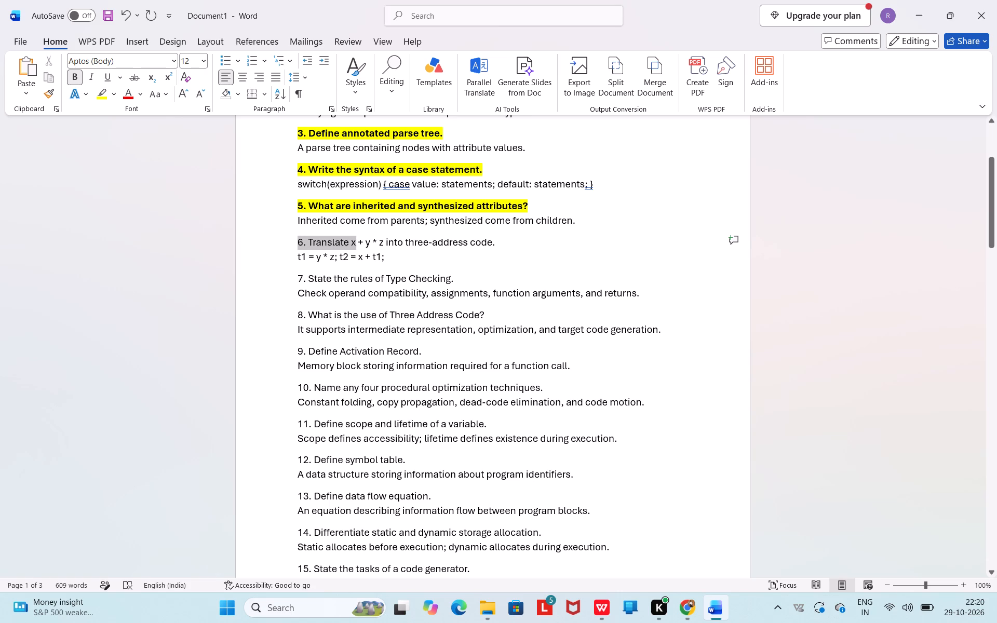
{"action": "left_click_drag", "start_coordinate": [384, 246], "coordinate": [496, 245]}
{"action": "left_click", "coordinate": [504, 224]}
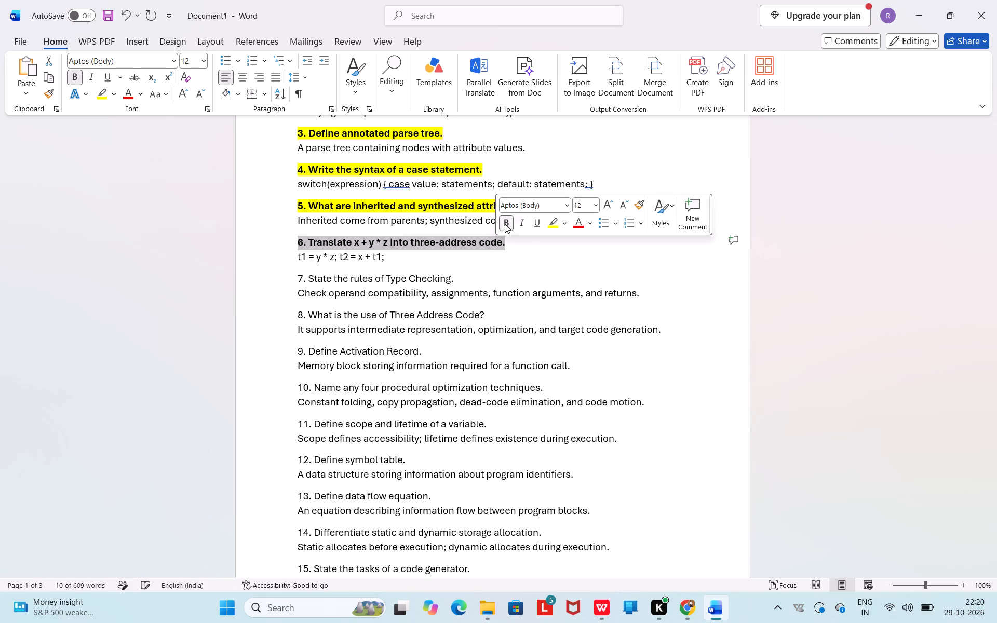
{"action": "left_click", "coordinate": [552, 226]}
{"action": "scroll", "coordinate": [472, 291], "scroll_direction": "down", "scroll_amount": 1}
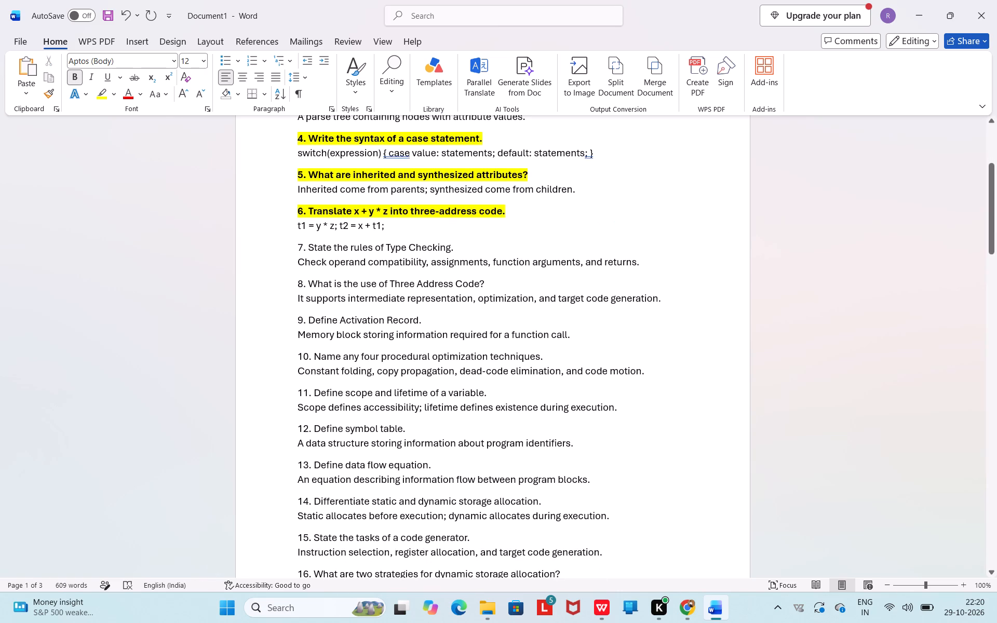
{"action": "left_click_drag", "start_coordinate": [294, 246], "coordinate": [416, 246]}
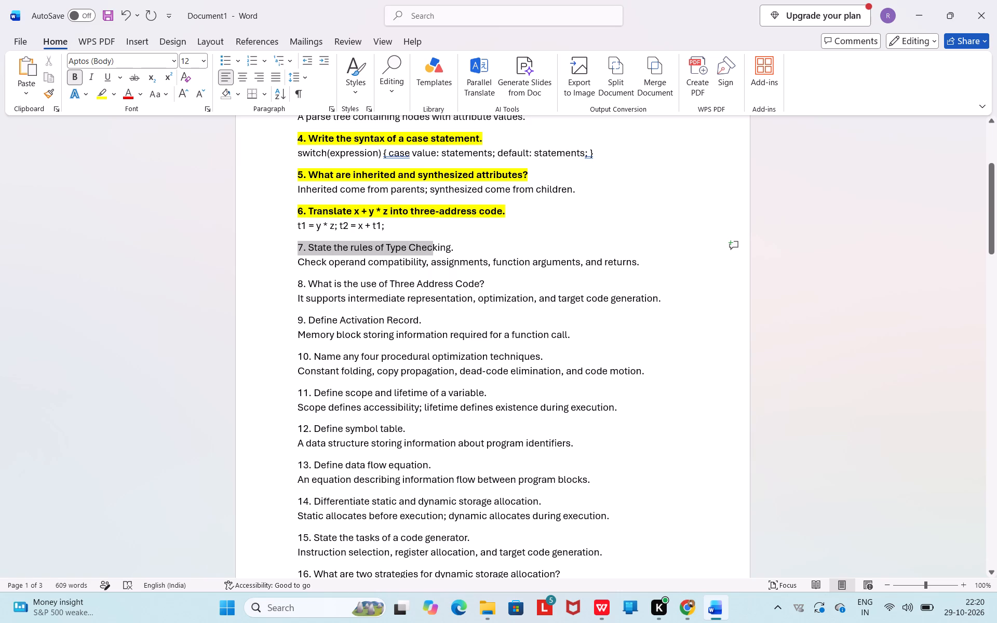
{"action": "left_click_drag", "start_coordinate": [416, 246], "coordinate": [456, 249]}
{"action": "left_click", "coordinate": [456, 249]}
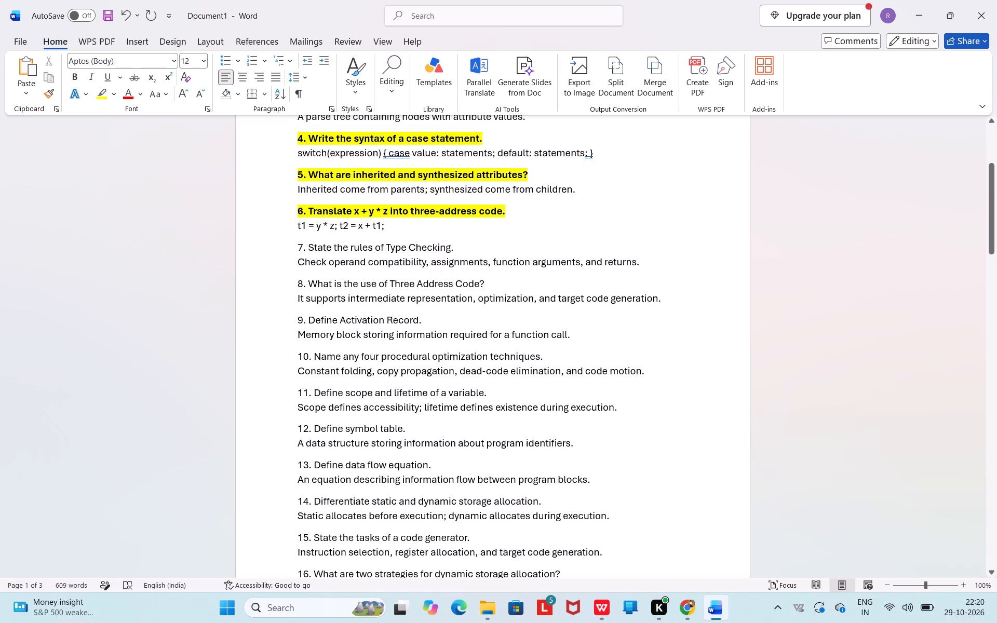
{"action": "left_click_drag", "start_coordinate": [292, 247], "coordinate": [467, 246]}
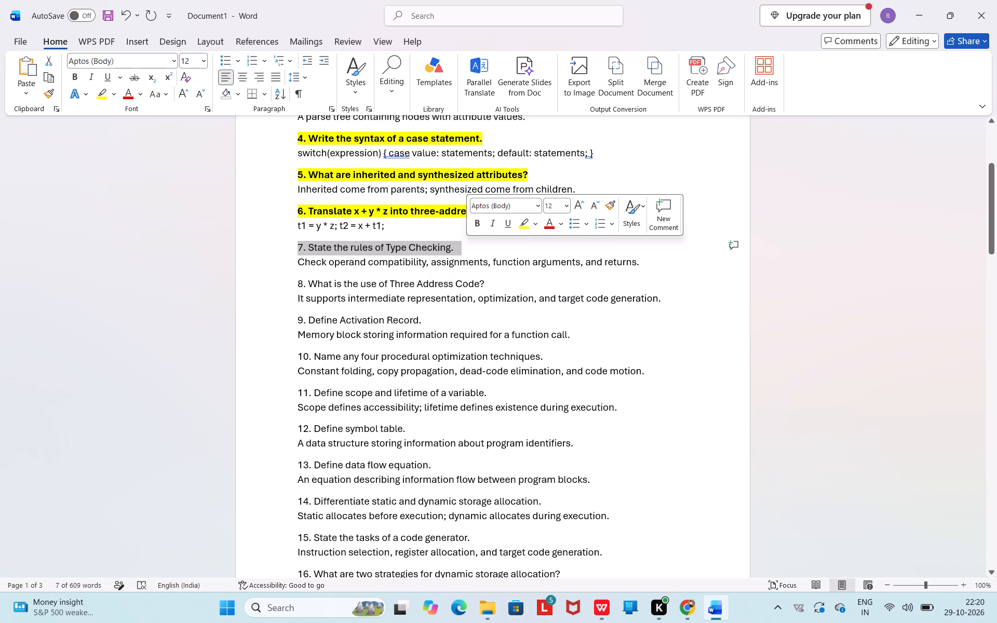
{"action": "left_click", "coordinate": [477, 223]}
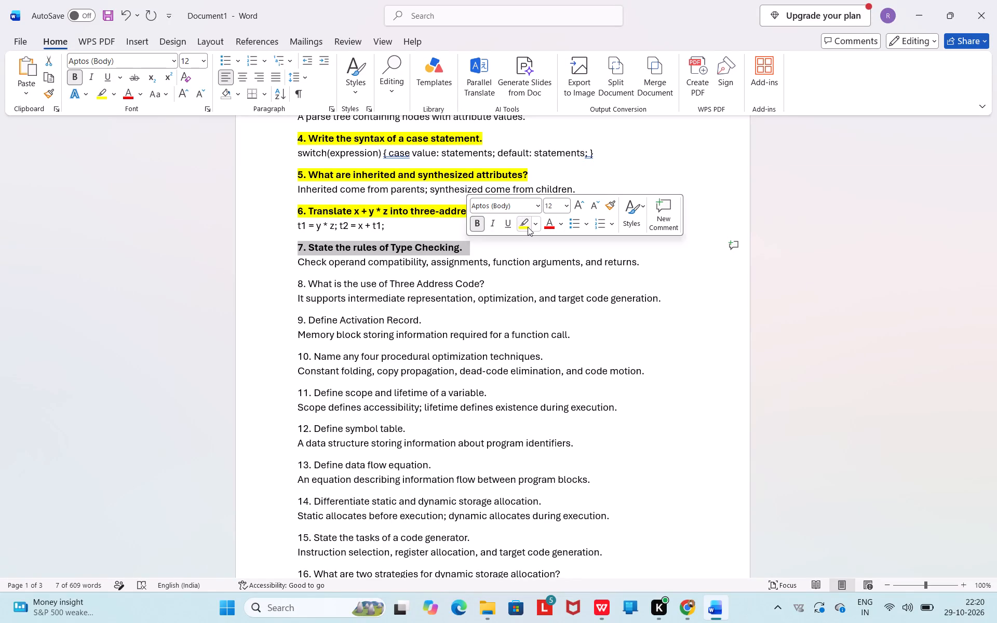
{"action": "left_click", "coordinate": [528, 227]}
Make question lines 8 and 9, on the use of Three Address Code and Activation Record, bold with yellow highlighting.
{"action": "scroll", "coordinate": [507, 245], "scroll_direction": "down", "scroll_amount": 2}
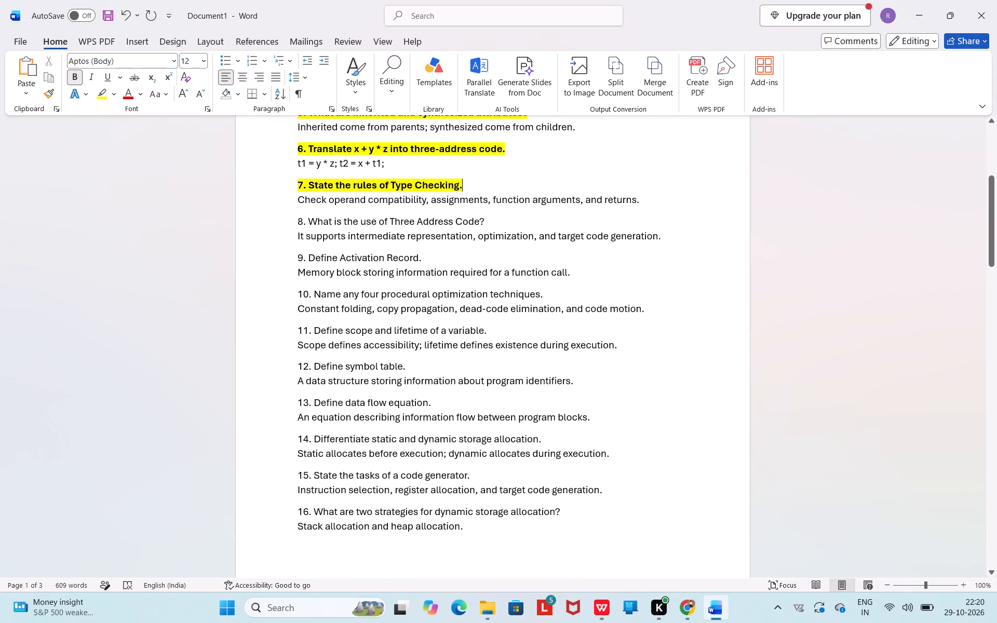
{"action": "left_click_drag", "start_coordinate": [297, 219], "coordinate": [491, 219]}
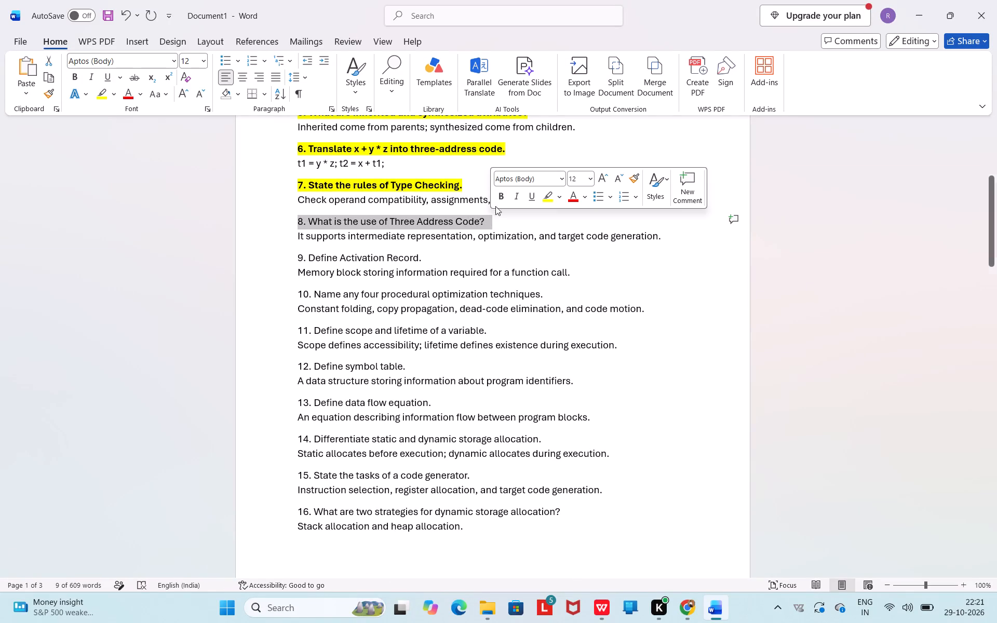
{"action": "left_click", "coordinate": [496, 199]}
{"action": "left_click", "coordinate": [548, 199]}
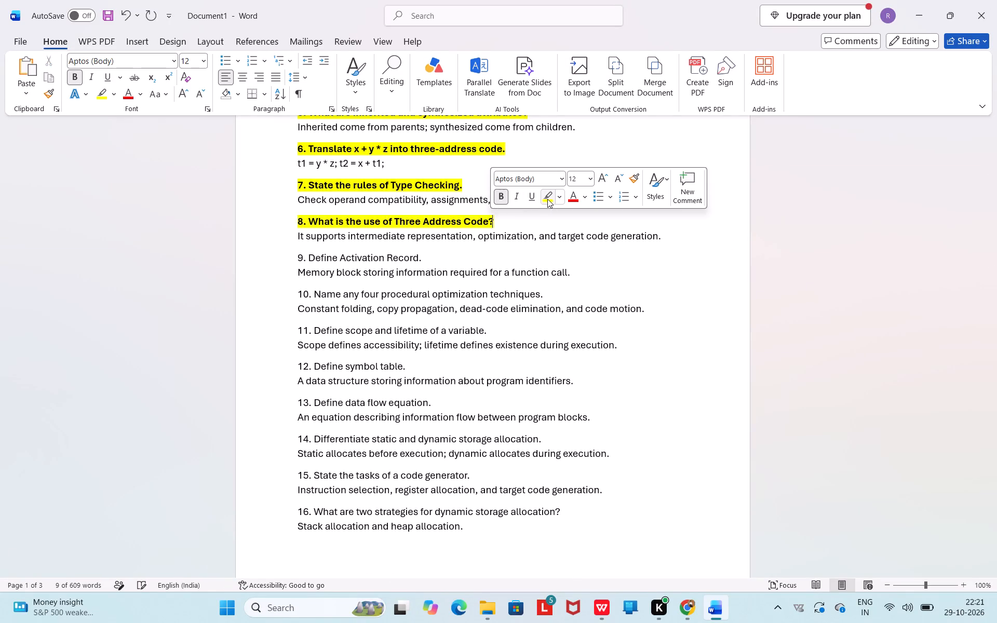
{"action": "left_click_drag", "start_coordinate": [297, 258], "coordinate": [295, 256]}
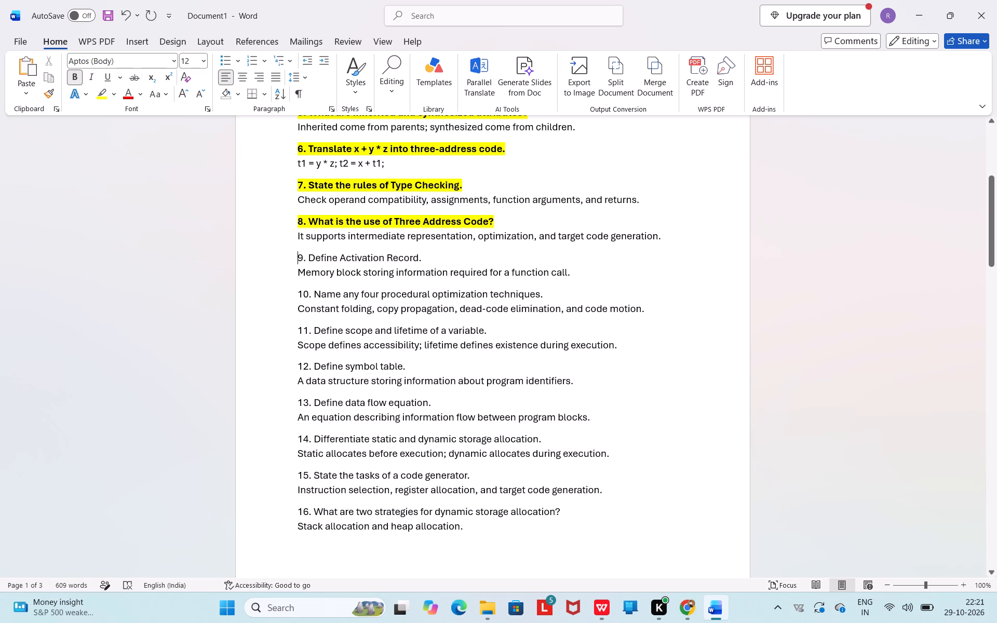
{"action": "left_click_drag", "start_coordinate": [295, 256], "coordinate": [421, 256]}
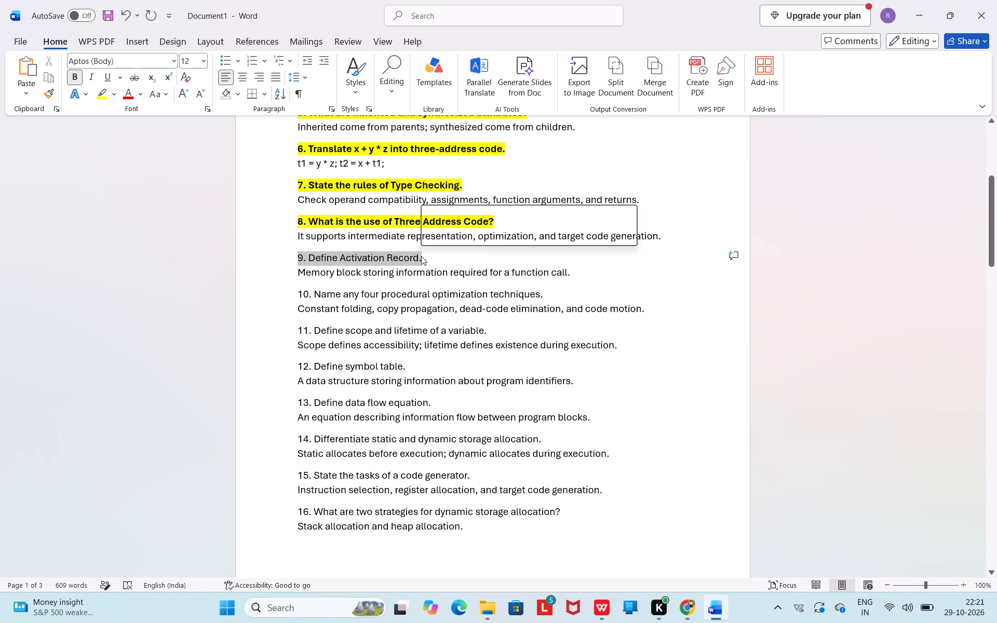
{"action": "left_click", "coordinate": [429, 234]}
{"action": "left_click", "coordinate": [477, 232]}
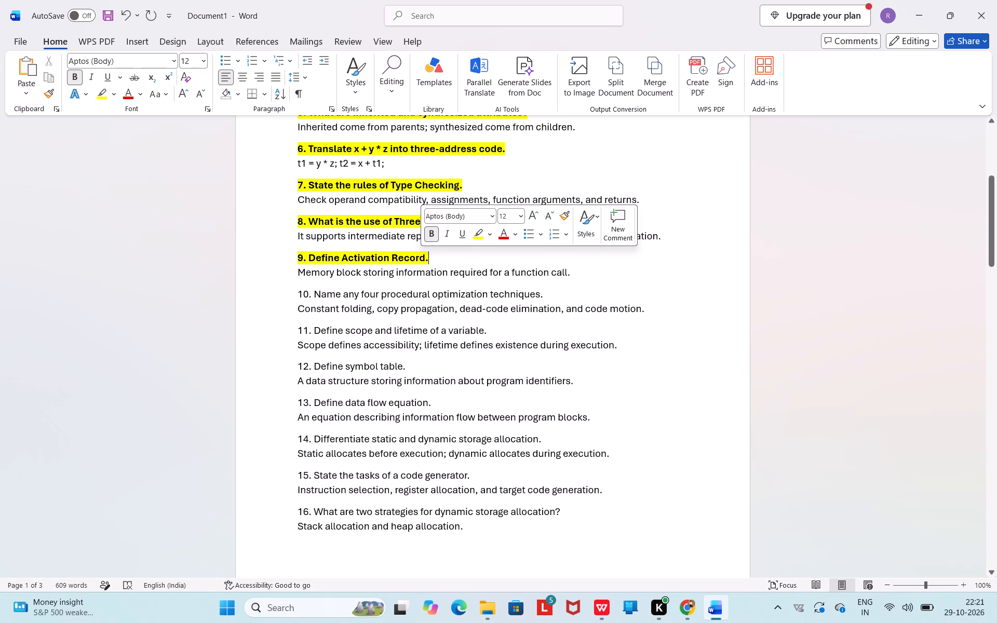
Make question line 10, on four procedural optimization techniques, bold with yellow highlighting.
{"action": "left_click_drag", "start_coordinate": [296, 292], "coordinate": [510, 290]}
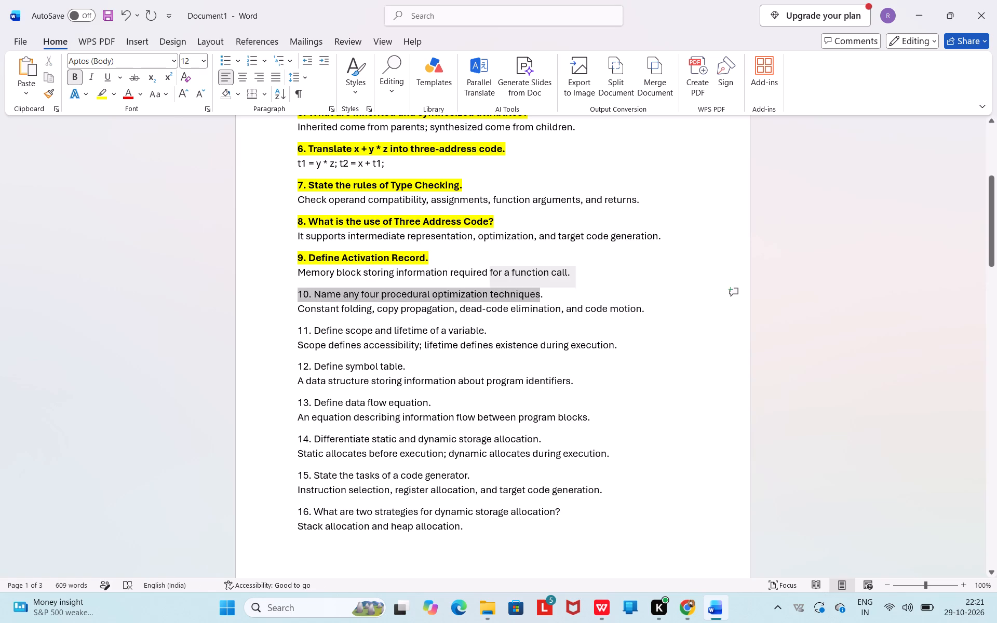
{"action": "left_click_drag", "start_coordinate": [510, 290], "coordinate": [515, 291]}
{"action": "left_click", "coordinate": [516, 292]}
{"action": "left_click", "coordinate": [544, 294]}
{"action": "left_click", "coordinate": [541, 295]}
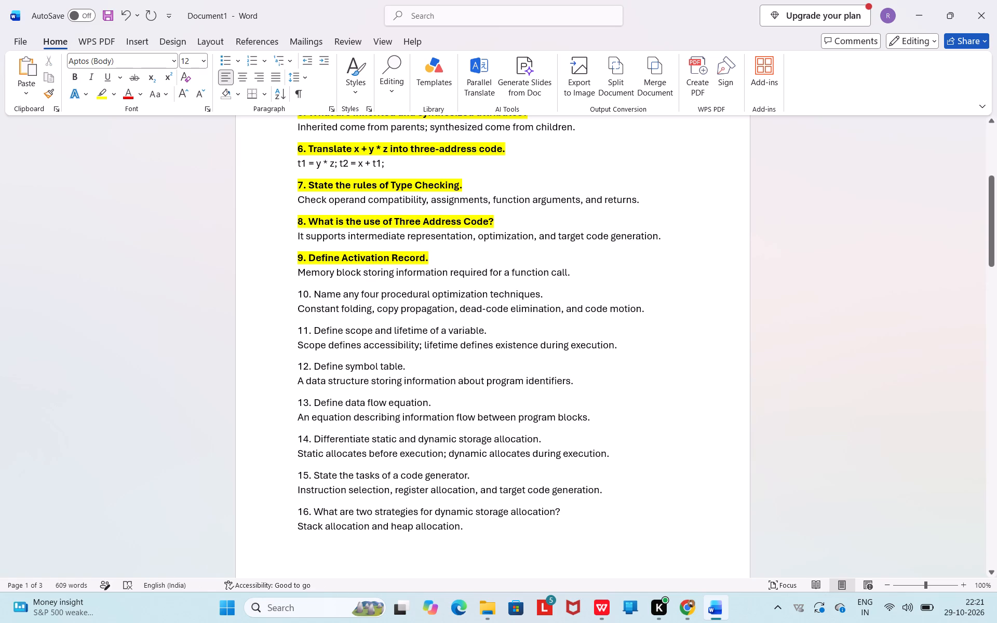
{"action": "left_click_drag", "start_coordinate": [298, 291], "coordinate": [536, 294]}
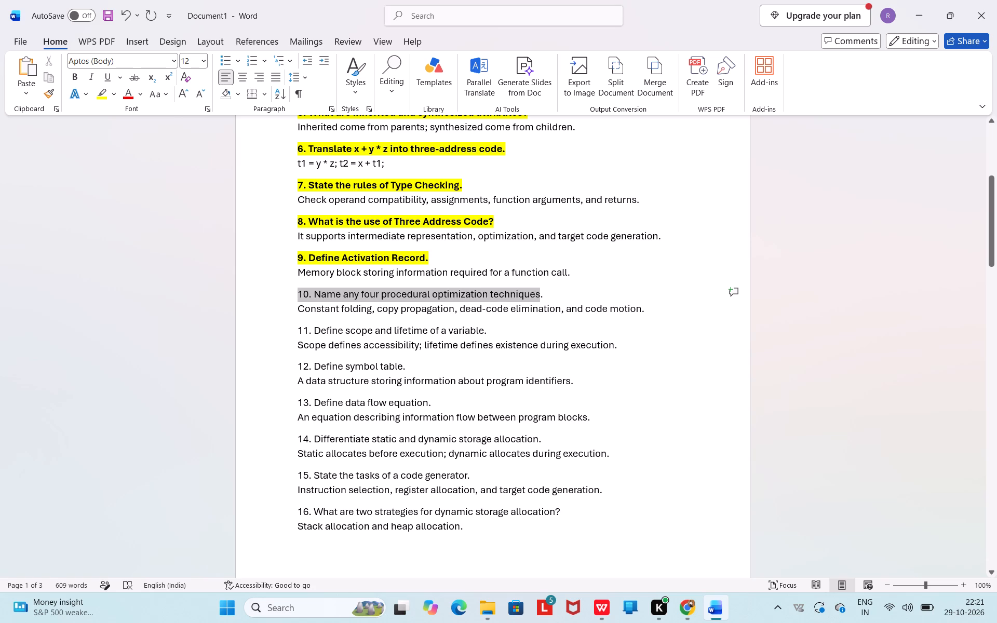
{"action": "left_click_drag", "start_coordinate": [536, 294], "coordinate": [546, 294]}
{"action": "left_click", "coordinate": [554, 270]}
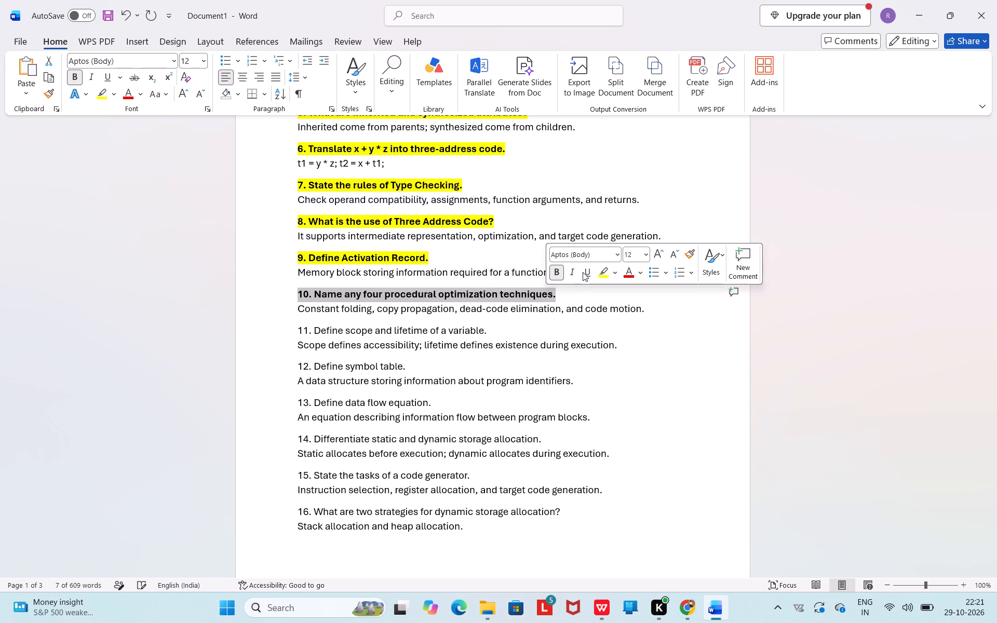
{"action": "left_click", "coordinate": [603, 272]}
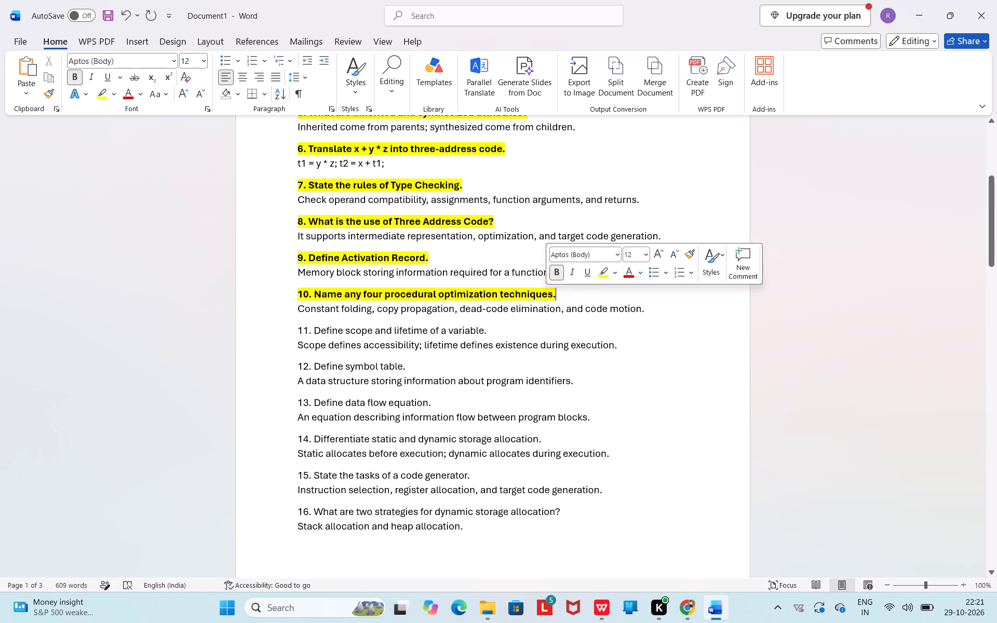
Make question lines 11 and 12, on scope and lifetime of a variable and symbol table, bold with yellow highlighting.
{"action": "scroll", "coordinate": [474, 364], "scroll_direction": "down", "scroll_amount": 2}
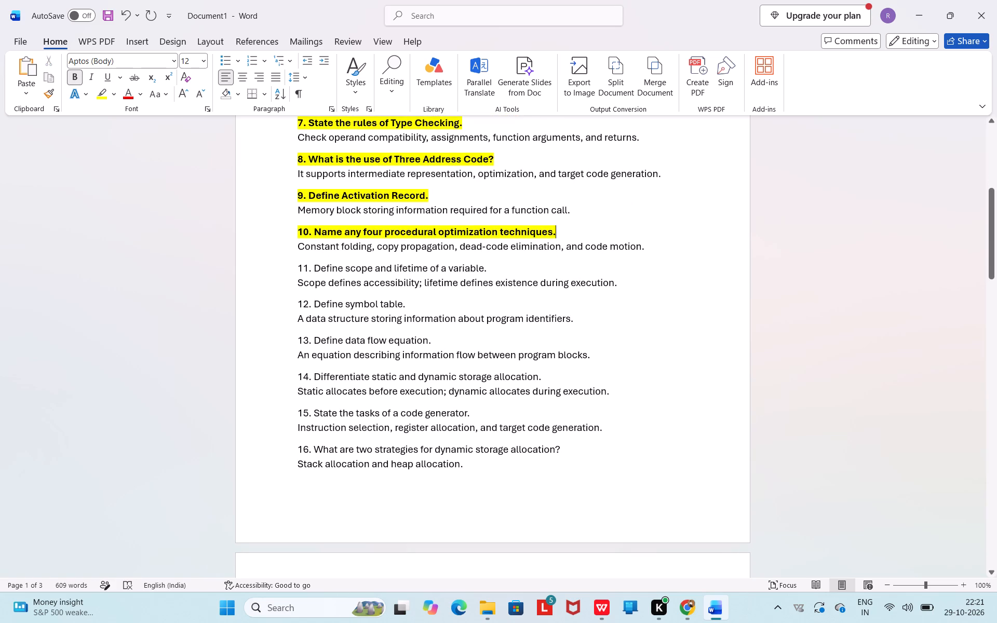
{"action": "left_click_drag", "start_coordinate": [296, 263], "coordinate": [494, 263]}
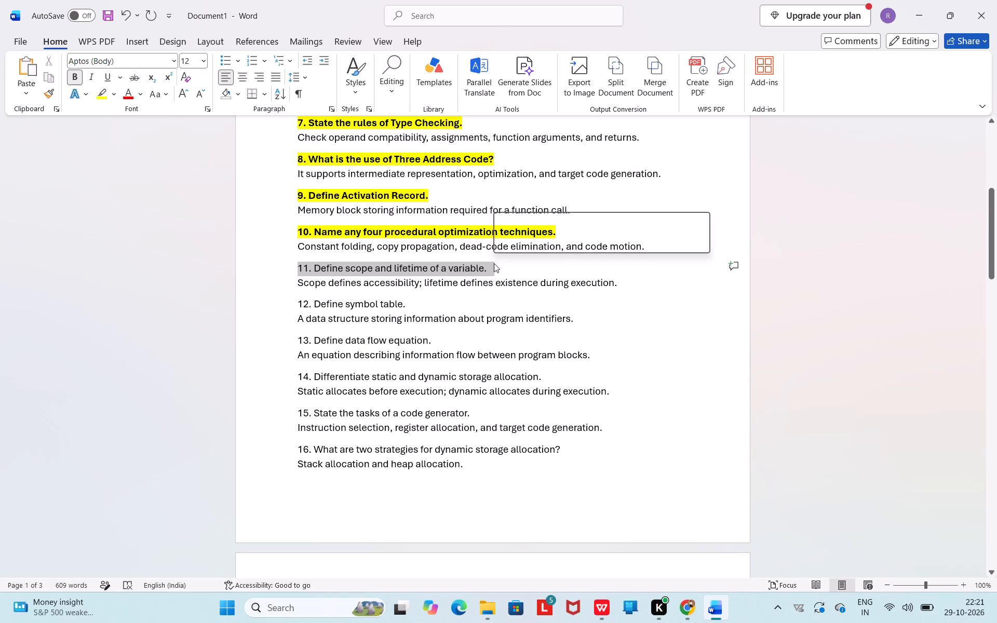
{"action": "left_click", "coordinate": [500, 238]}
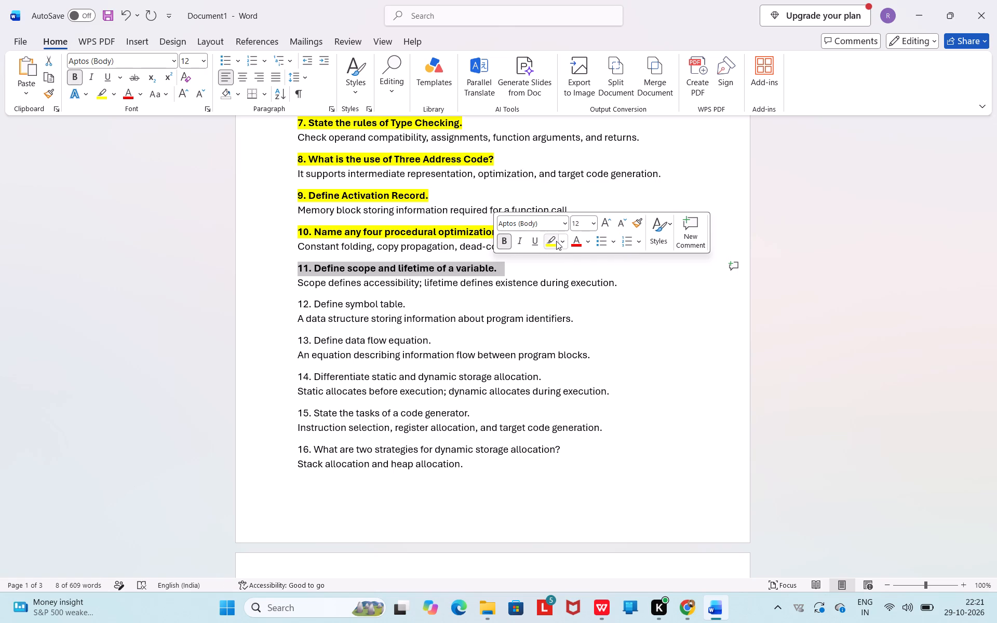
{"action": "left_click", "coordinate": [552, 241]}
{"action": "scroll", "coordinate": [488, 314], "scroll_direction": "down", "scroll_amount": 1}
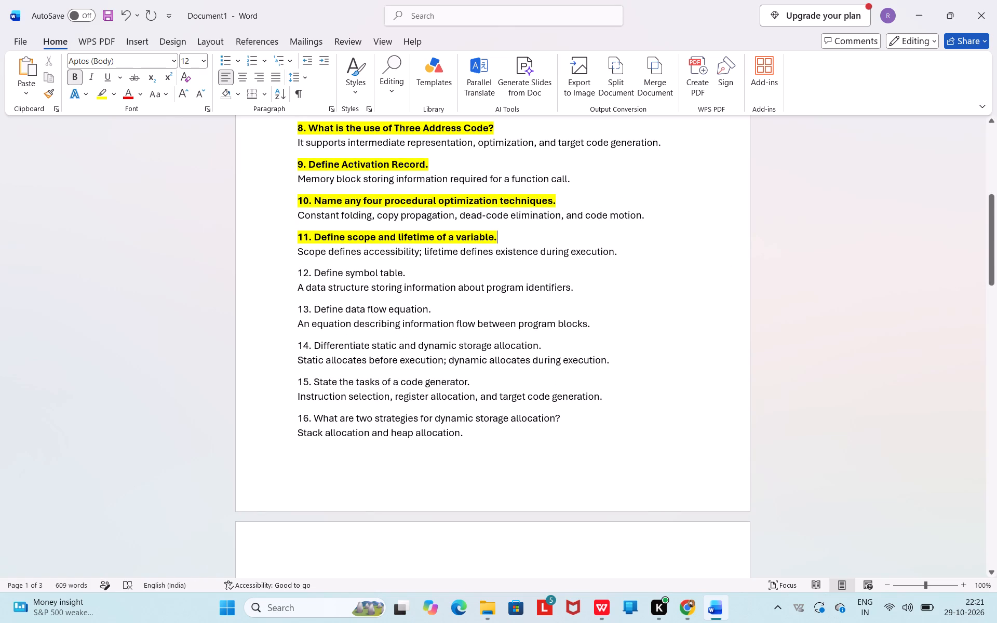
{"action": "left_click_drag", "start_coordinate": [296, 272], "coordinate": [407, 276]}
{"action": "left_click", "coordinate": [413, 255]}
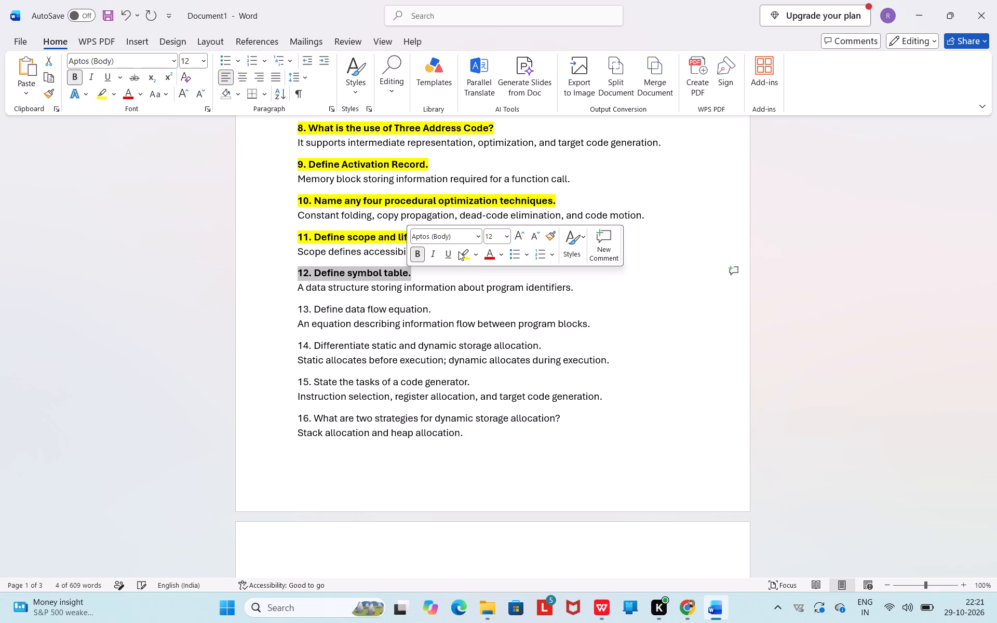
{"action": "left_click", "coordinate": [462, 252]}
Make question lines 13 and 14, on data flow equation and static versus dynamic storage allocation, bold with yellow highlighting.
{"action": "scroll", "coordinate": [436, 289], "scroll_direction": "down", "scroll_amount": 1}
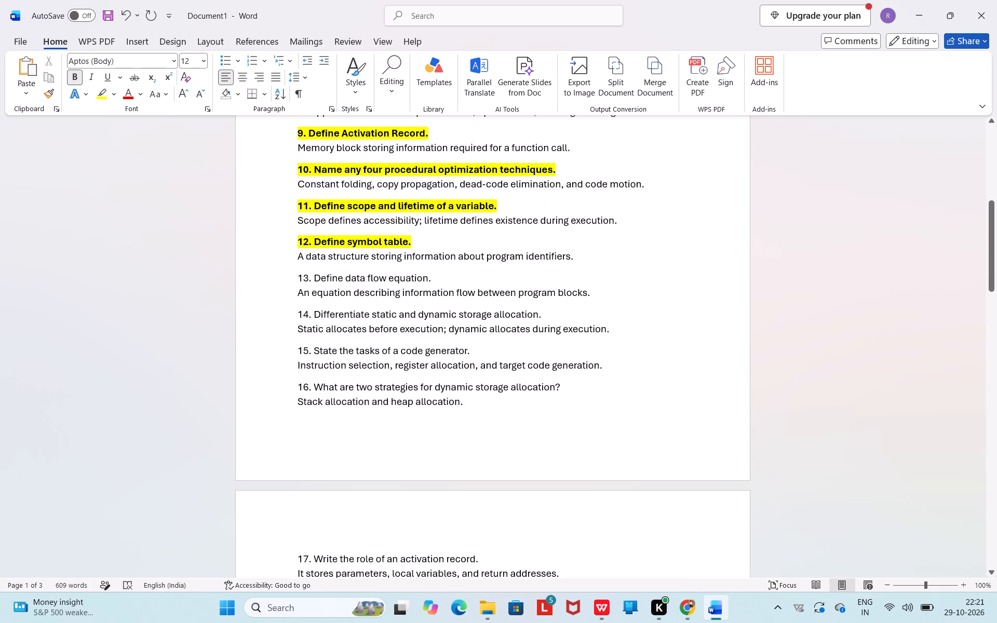
{"action": "left_click_drag", "start_coordinate": [296, 276], "coordinate": [437, 280]}
{"action": "left_click", "coordinate": [446, 261]}
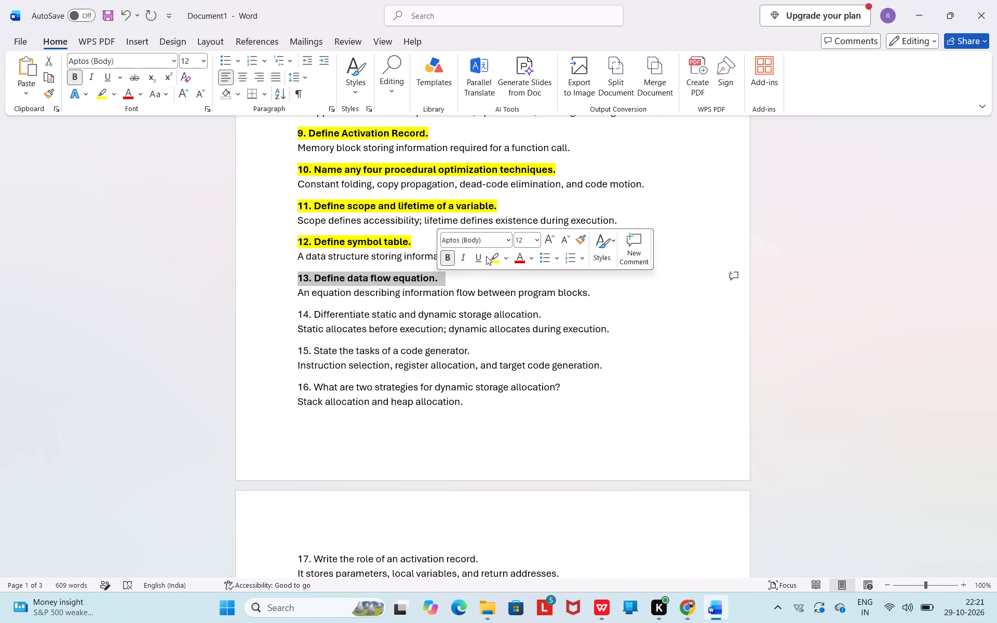
{"action": "left_click", "coordinate": [490, 255]}
{"action": "scroll", "coordinate": [400, 338], "scroll_direction": "down", "scroll_amount": 1}
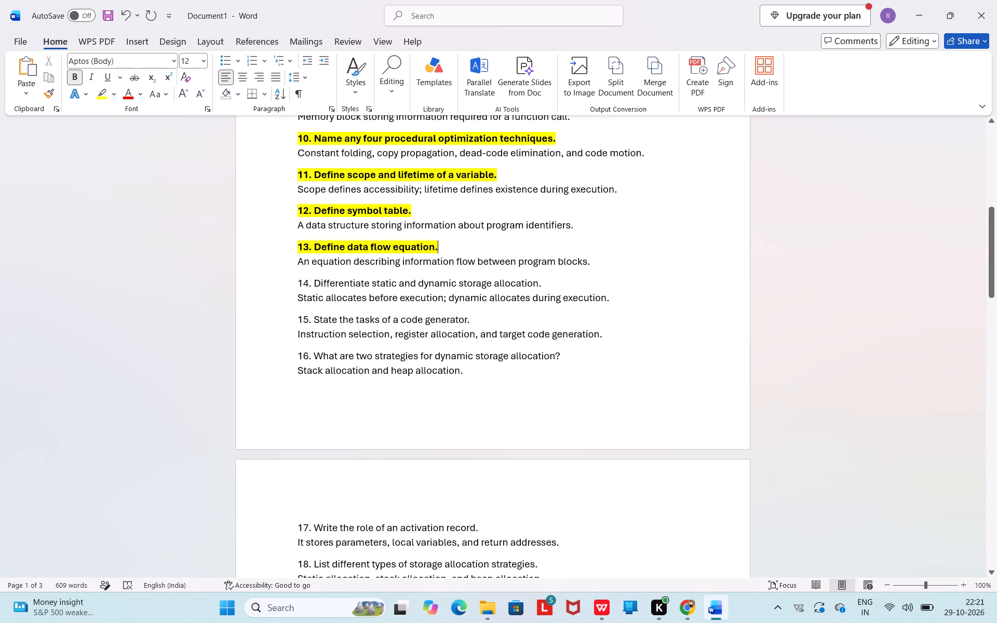
{"action": "left_click_drag", "start_coordinate": [297, 284], "coordinate": [545, 289]}
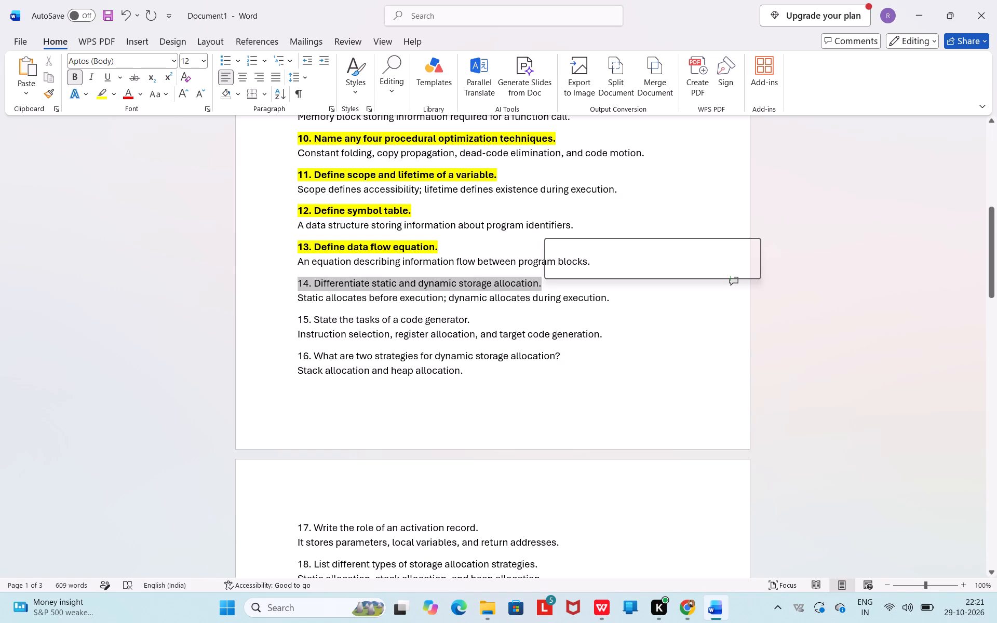
{"action": "left_click", "coordinate": [554, 269]}
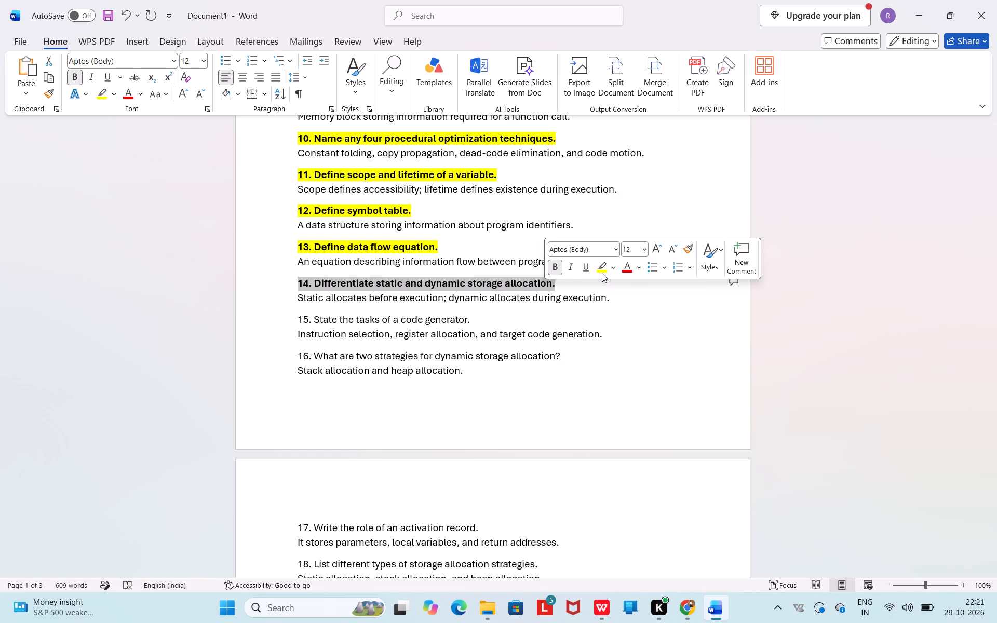
{"action": "left_click", "coordinate": [602, 273]}
Make question lines 15 and 16, on code generator tasks and dynamic storage allocation strategies, bold with yellow highlighting.
{"action": "scroll", "coordinate": [527, 324], "scroll_direction": "down", "scroll_amount": 1}
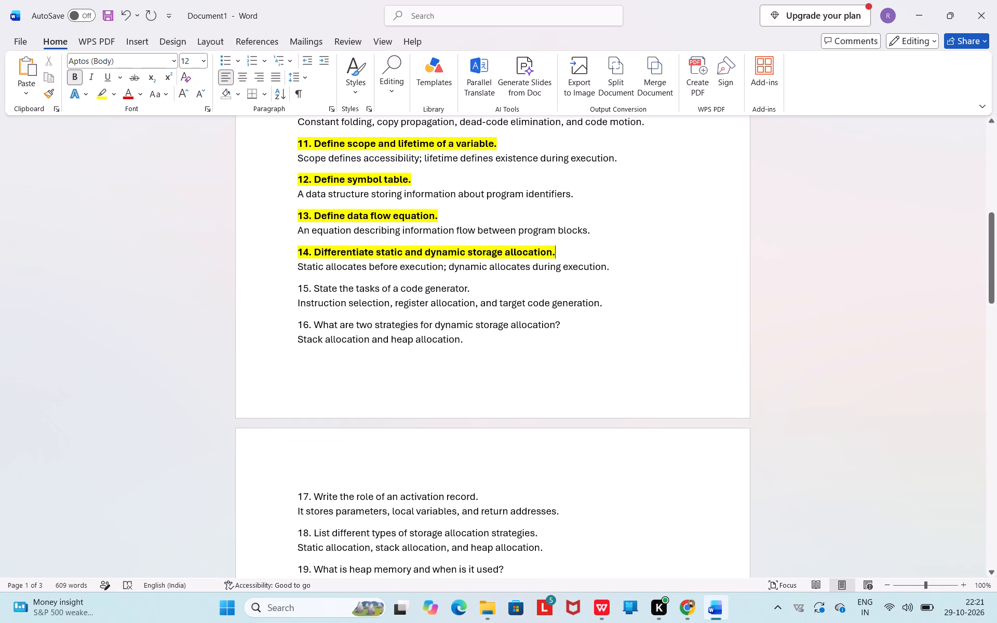
{"action": "left_click_drag", "start_coordinate": [297, 288], "coordinate": [479, 286]}
{"action": "left_click", "coordinate": [488, 263]}
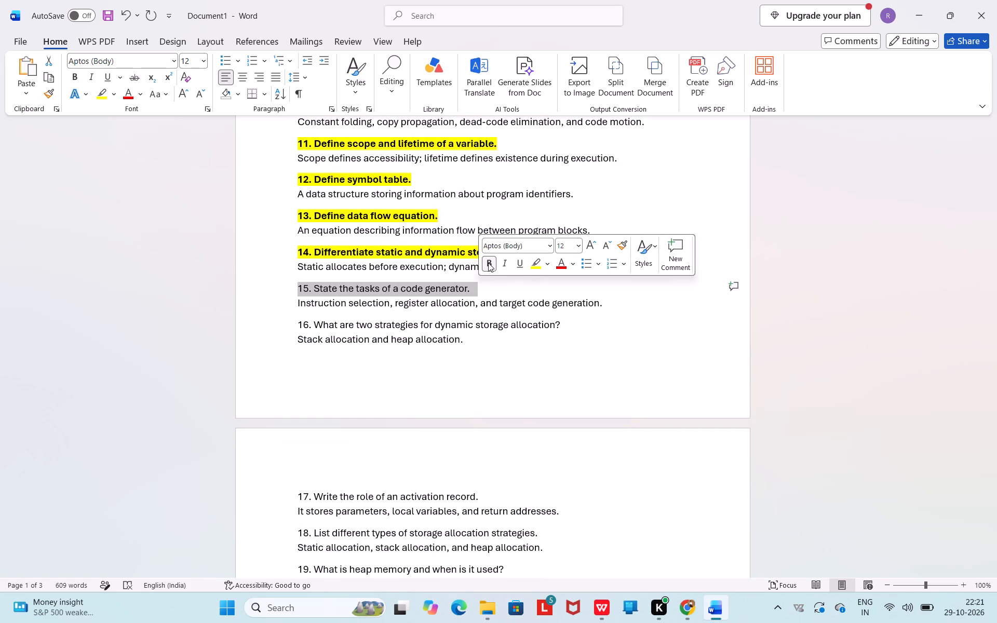
{"action": "left_click", "coordinate": [535, 264]}
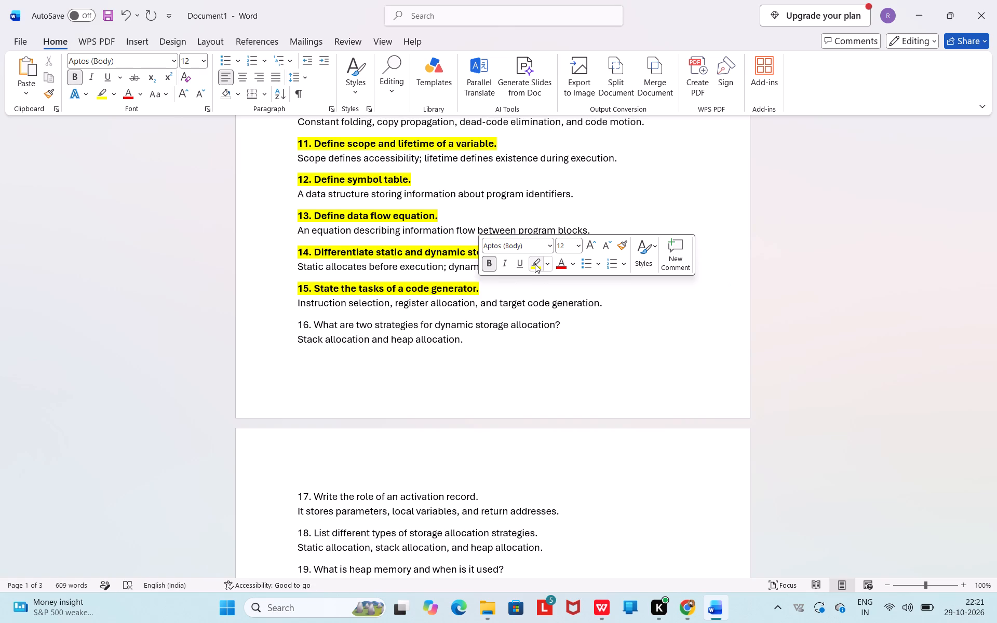
{"action": "scroll", "coordinate": [428, 294], "scroll_direction": "down", "scroll_amount": 1}
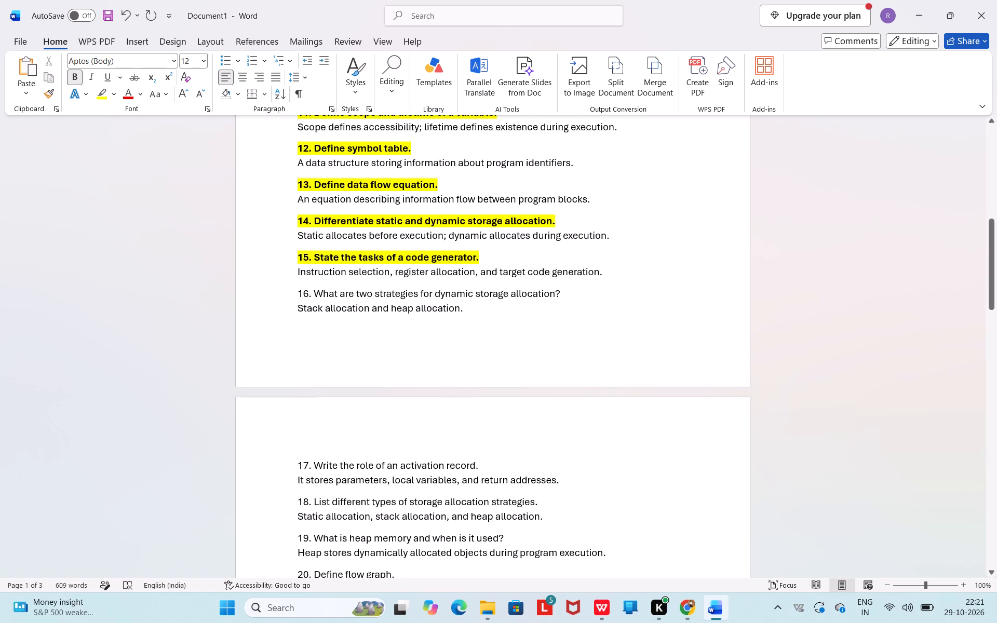
{"action": "left_click_drag", "start_coordinate": [297, 291], "coordinate": [309, 290]}
{"action": "left_click_drag", "start_coordinate": [309, 290], "coordinate": [573, 288]}
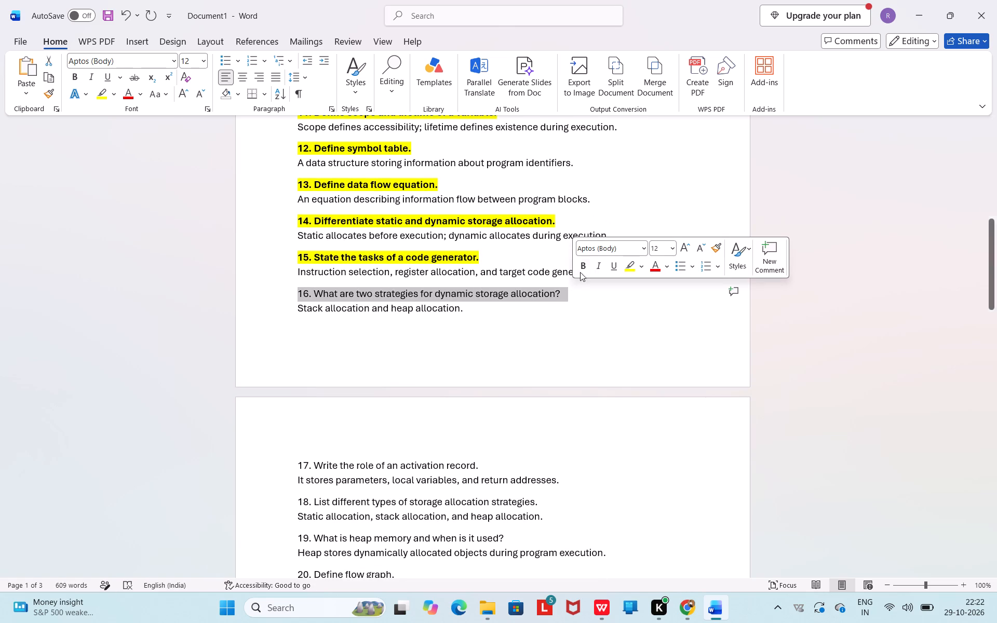
{"action": "left_click", "coordinate": [583, 262]}
{"action": "left_click", "coordinate": [630, 266]}
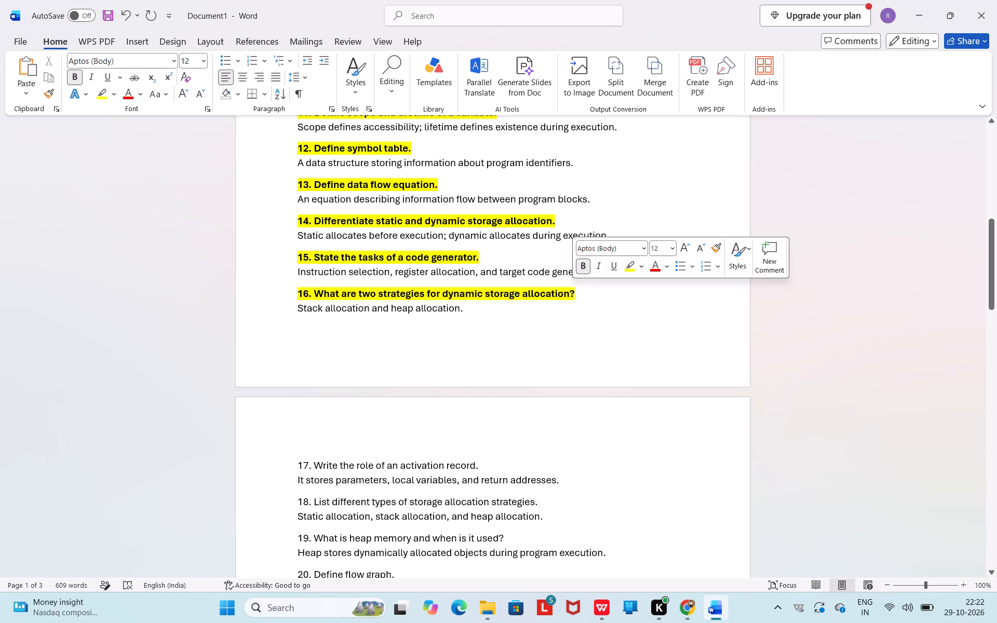
Make question line 17, on the role of an activation record, bold with yellow highlighting.
{"action": "left_click_drag", "start_coordinate": [292, 462], "coordinate": [517, 481]}
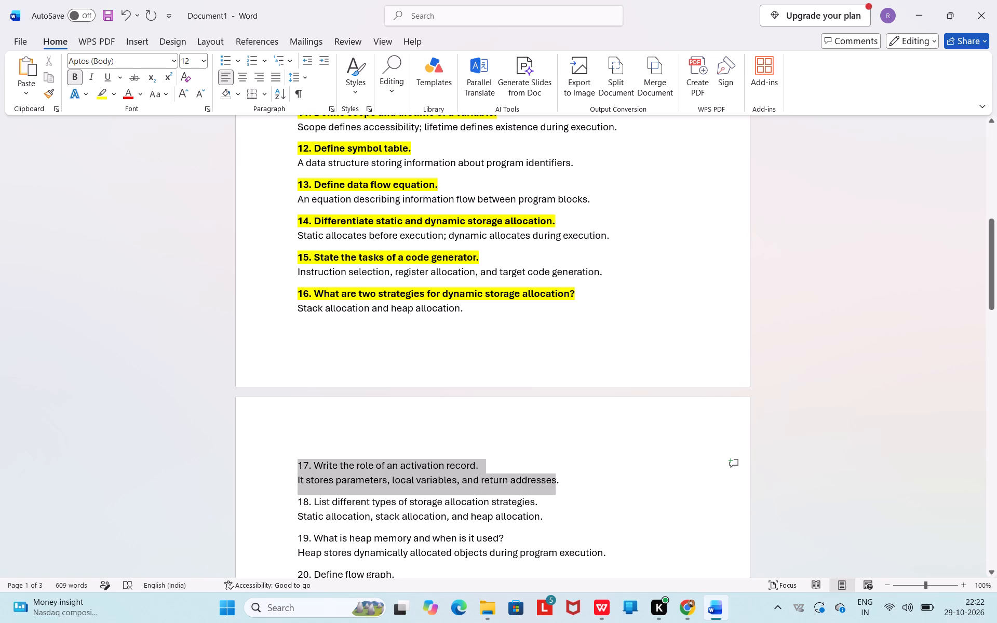
{"action": "left_click_drag", "start_coordinate": [517, 481], "coordinate": [509, 476]}
{"action": "left_click_drag", "start_coordinate": [506, 473], "coordinate": [484, 445]}
{"action": "left_click", "coordinate": [485, 445]}
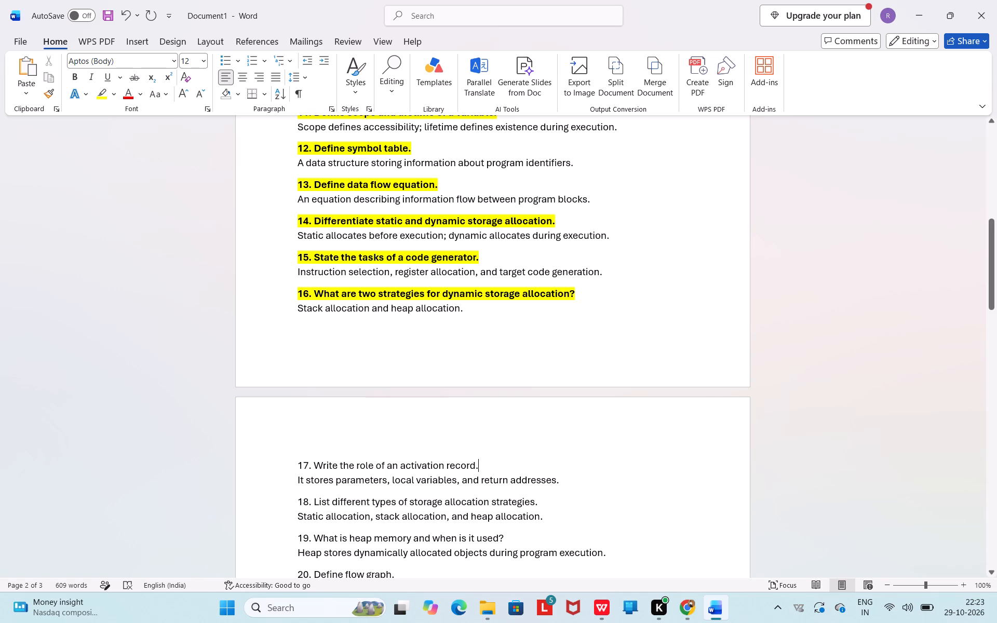
{"action": "left_click_drag", "start_coordinate": [296, 464], "coordinate": [490, 459]}
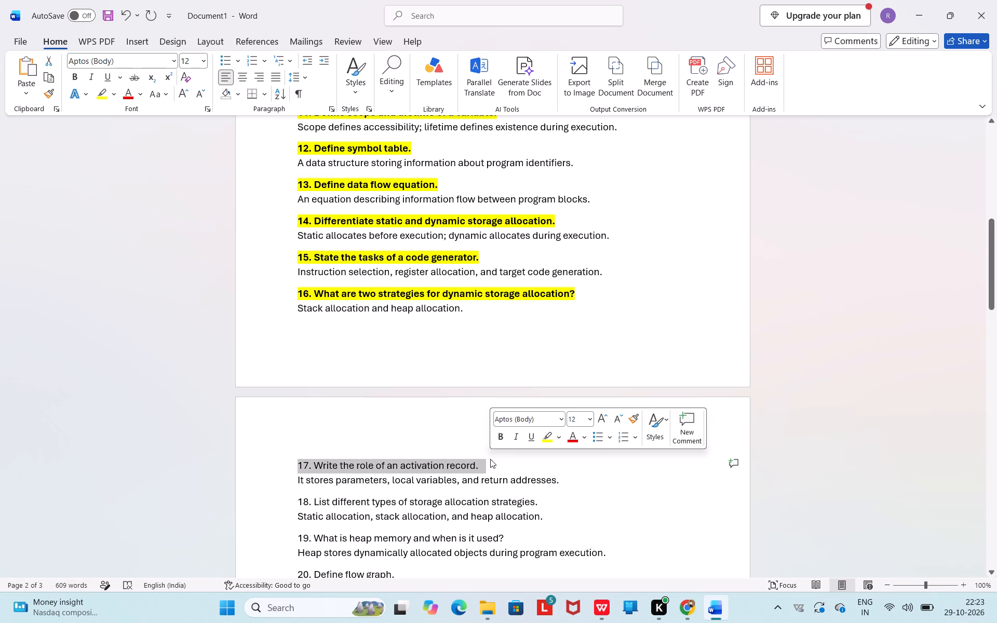
{"action": "left_click", "coordinate": [503, 432]}
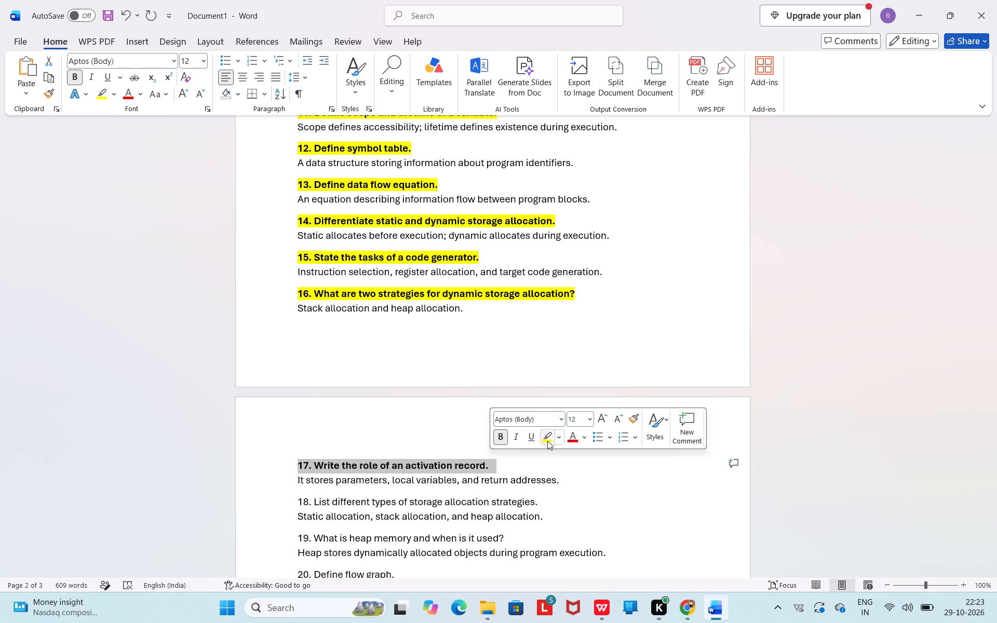
{"action": "left_click", "coordinate": [547, 439]}
Make question lines 18 and 19, on storage allocation strategy types and heap memory, bold with yellow highlighting.
{"action": "scroll", "coordinate": [495, 467], "scroll_direction": "down", "scroll_amount": 3}
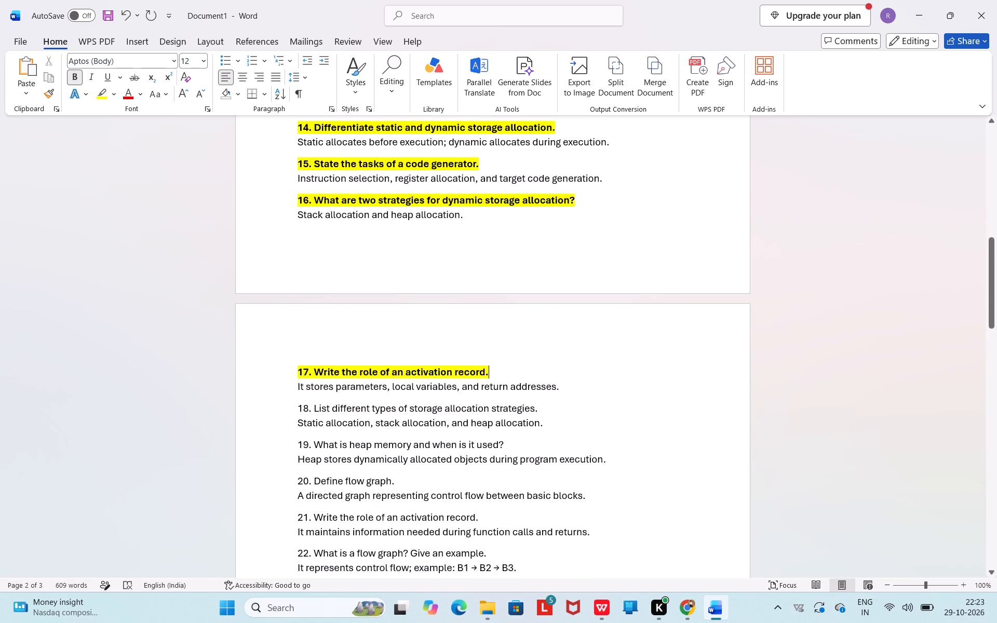
{"action": "left_click_drag", "start_coordinate": [295, 407], "coordinate": [515, 391]}
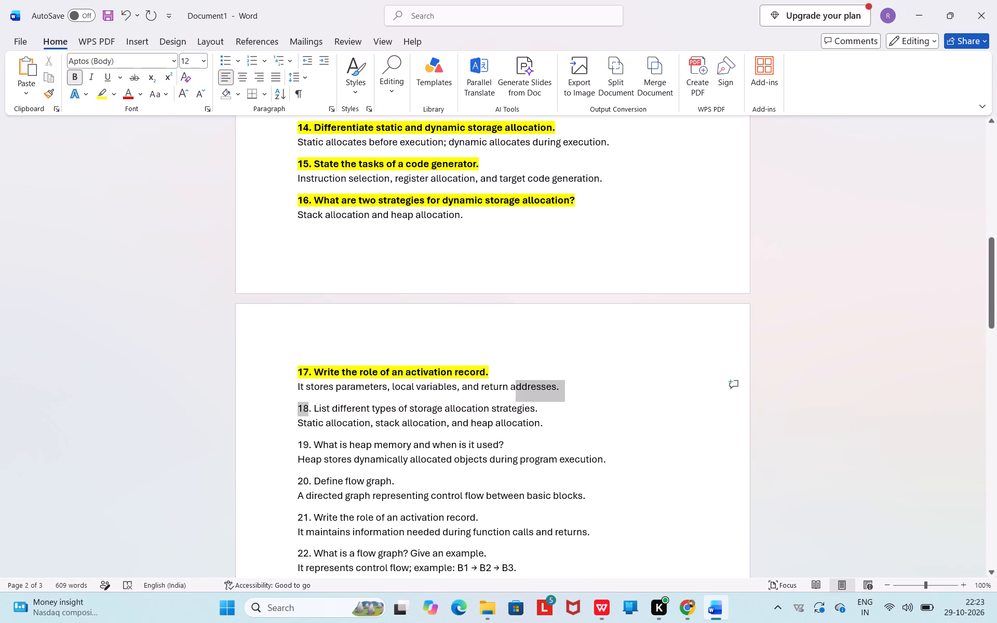
{"action": "left_click_drag", "start_coordinate": [515, 391], "coordinate": [545, 405]}
{"action": "left_click", "coordinate": [556, 384]}
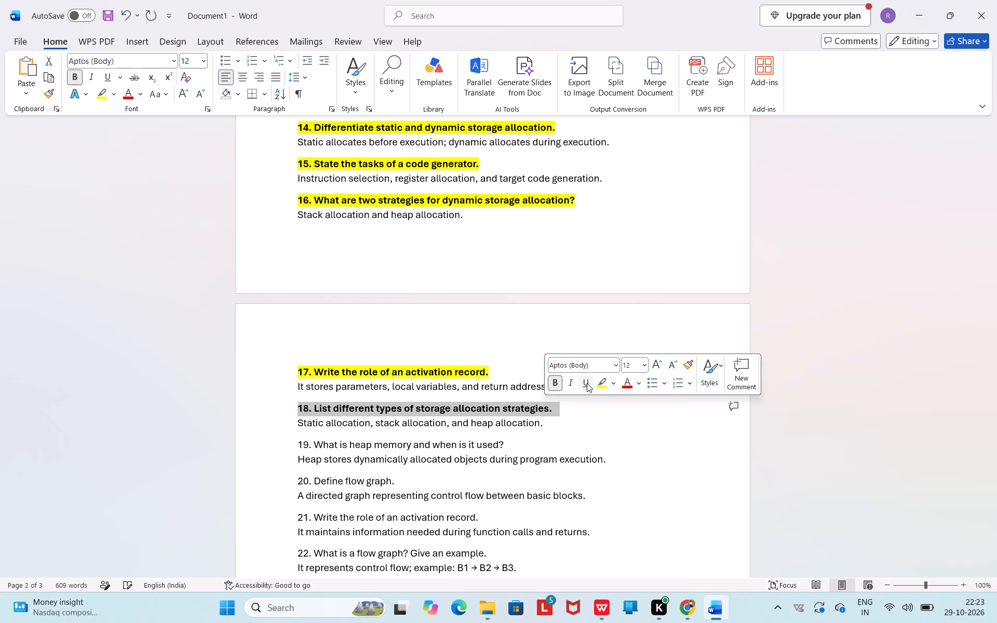
{"action": "left_click", "coordinate": [599, 380]}
{"action": "scroll", "coordinate": [543, 454], "scroll_direction": "down", "scroll_amount": 1}
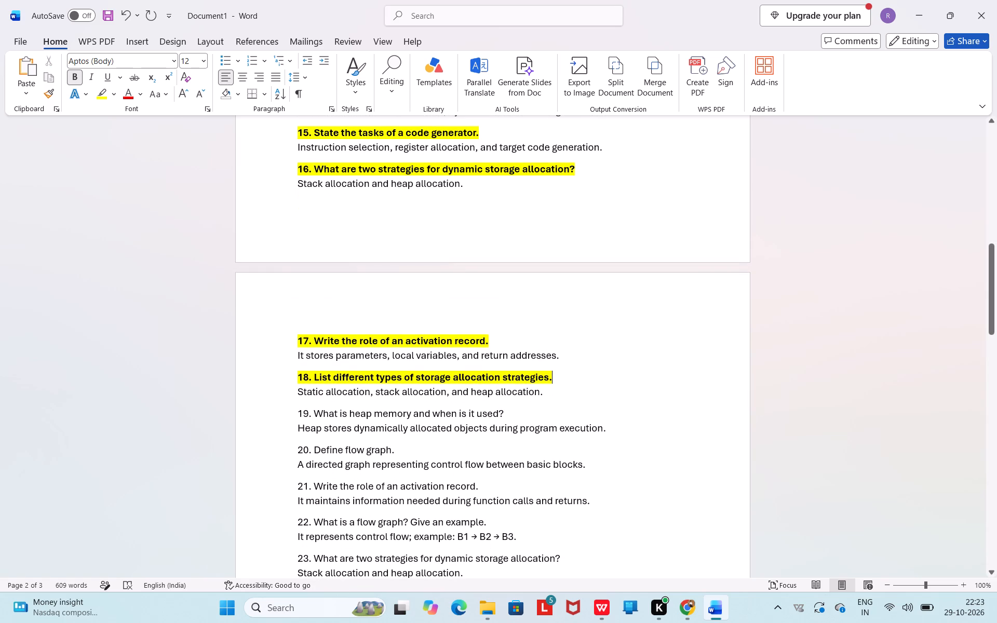
{"action": "left_click_drag", "start_coordinate": [298, 412], "coordinate": [297, 412]}
{"action": "left_click_drag", "start_coordinate": [297, 412], "coordinate": [519, 410]}
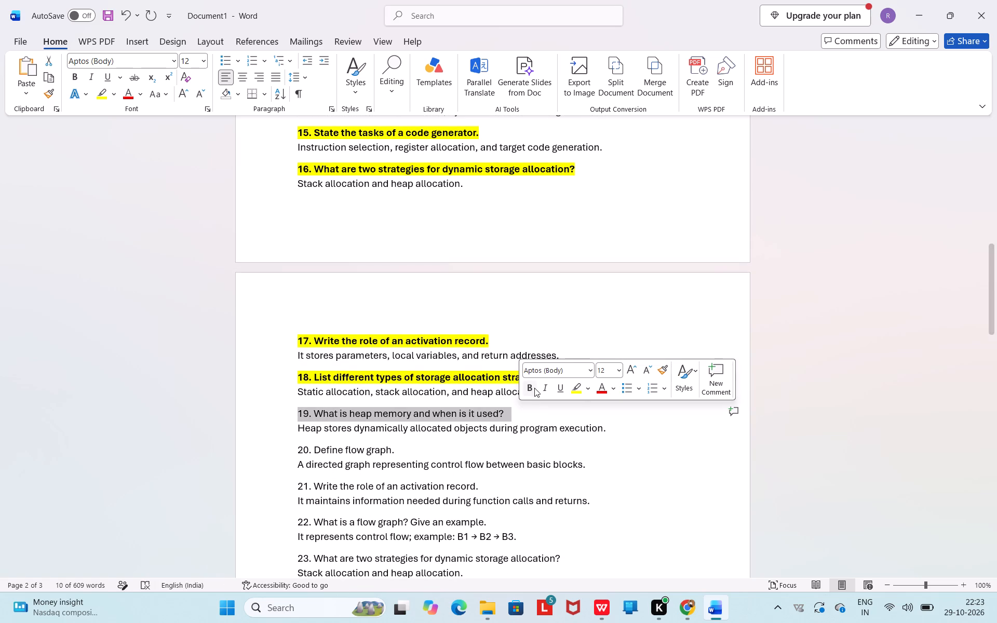
{"action": "left_click", "coordinate": [532, 385]}
{"action": "left_click", "coordinate": [577, 387]}
Make question lines 20 and 21, on flow graph definition and the role of an activation record, bold with yellow highlighting.
{"action": "scroll", "coordinate": [534, 432], "scroll_direction": "down", "scroll_amount": 1}
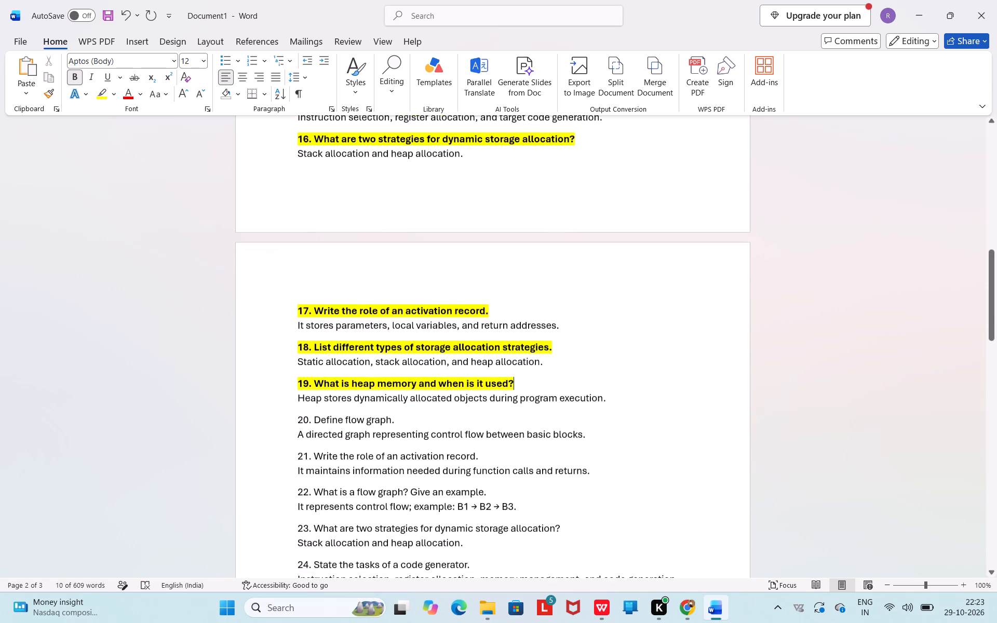
{"action": "left_click_drag", "start_coordinate": [295, 421], "coordinate": [352, 416]}
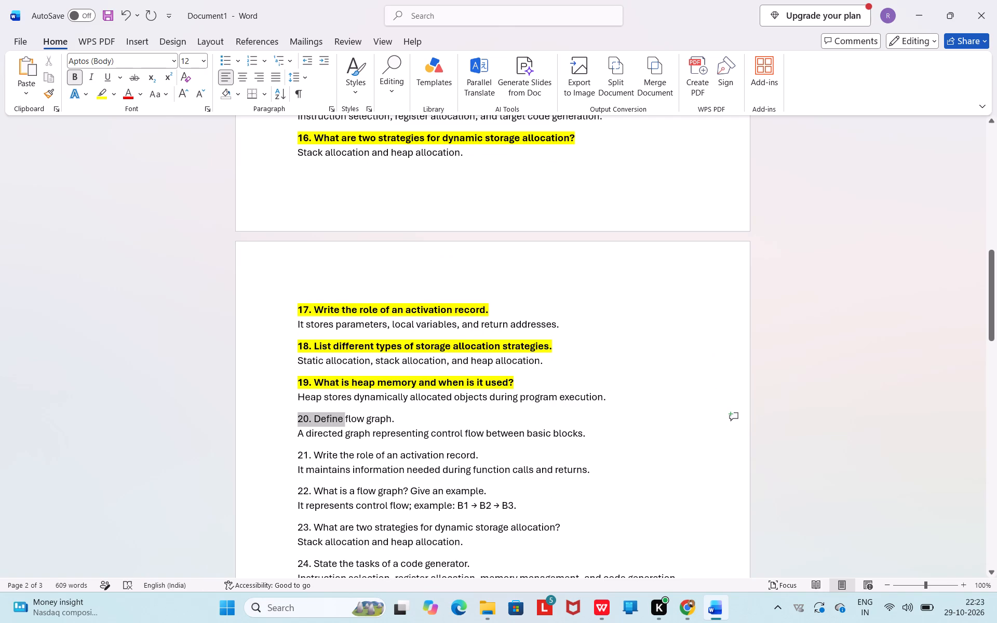
{"action": "left_click_drag", "start_coordinate": [352, 416], "coordinate": [408, 419]}
{"action": "left_click", "coordinate": [415, 399]}
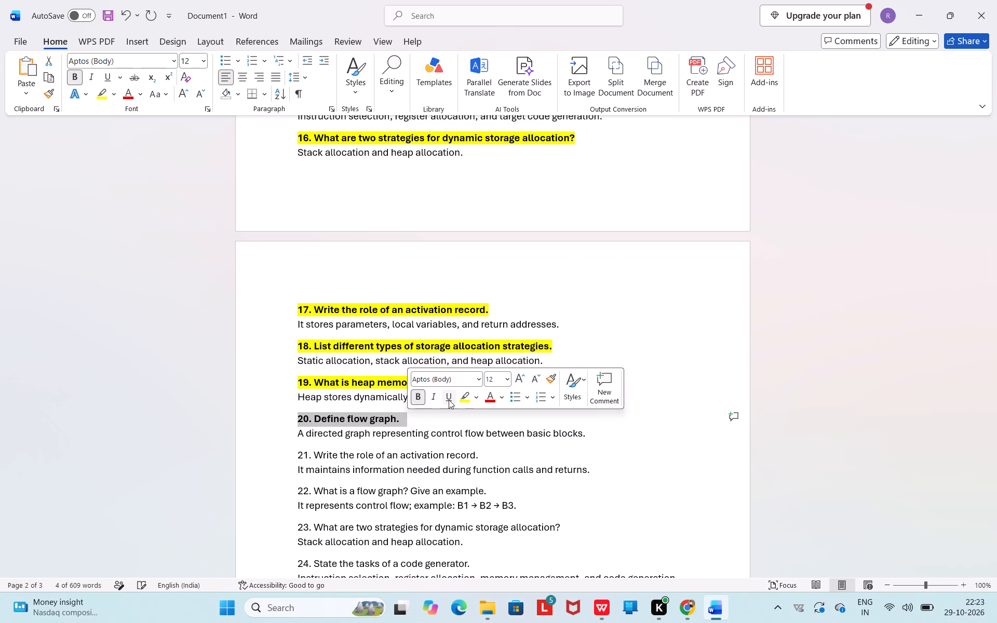
{"action": "left_click", "coordinate": [467, 396]}
{"action": "scroll", "coordinate": [467, 396], "scroll_direction": "down", "scroll_amount": 1}
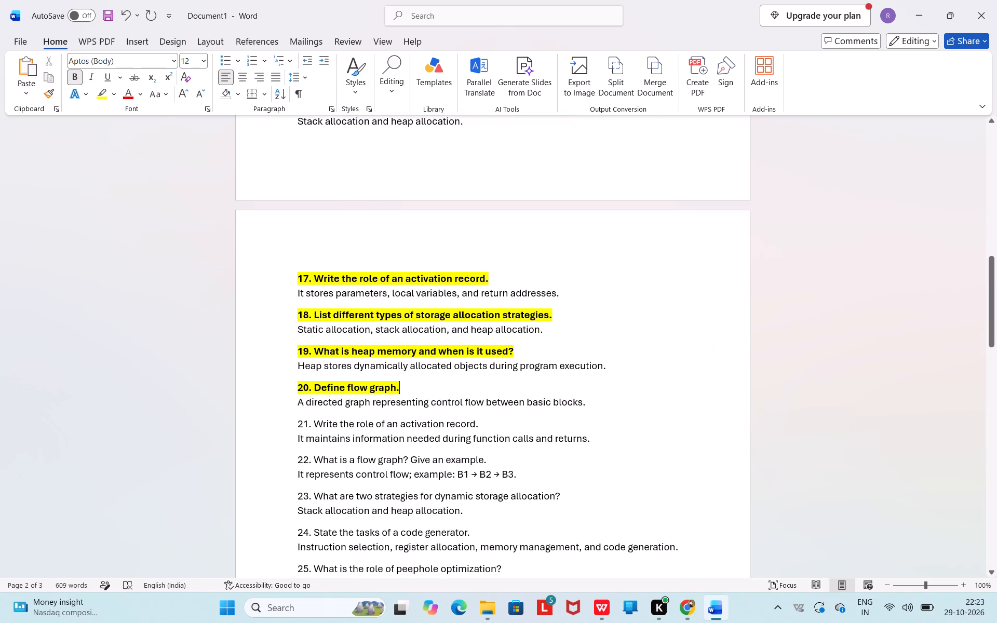
{"action": "left_click_drag", "start_coordinate": [295, 424], "coordinate": [482, 419]}
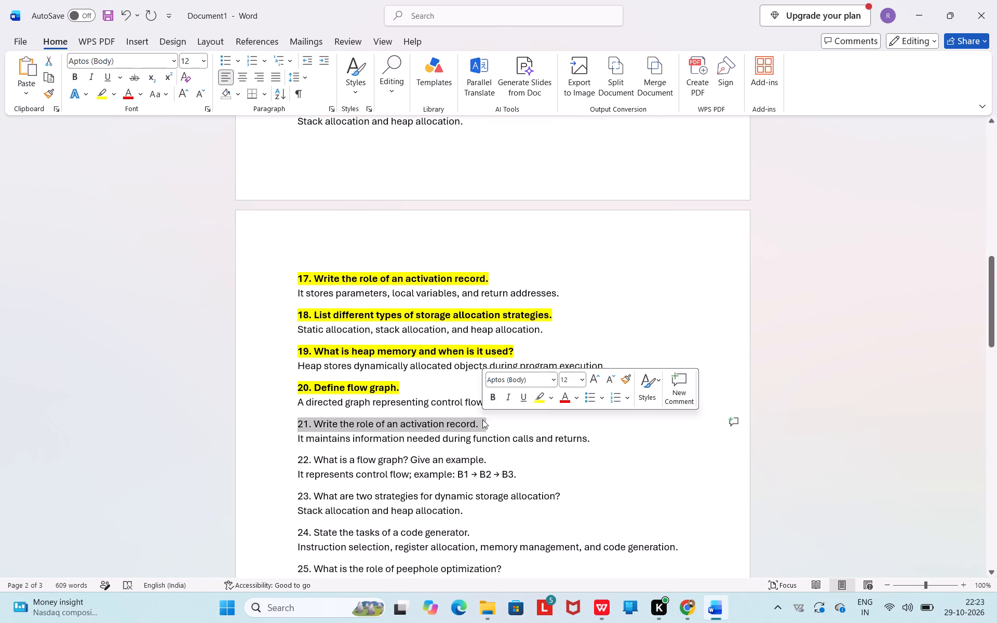
{"action": "left_click", "coordinate": [492, 396]}
{"action": "left_click", "coordinate": [536, 395]}
Make question line 22, on what a flow graph is with an example, bold with yellow highlighting.
{"action": "scroll", "coordinate": [531, 398], "scroll_direction": "down", "scroll_amount": 1}
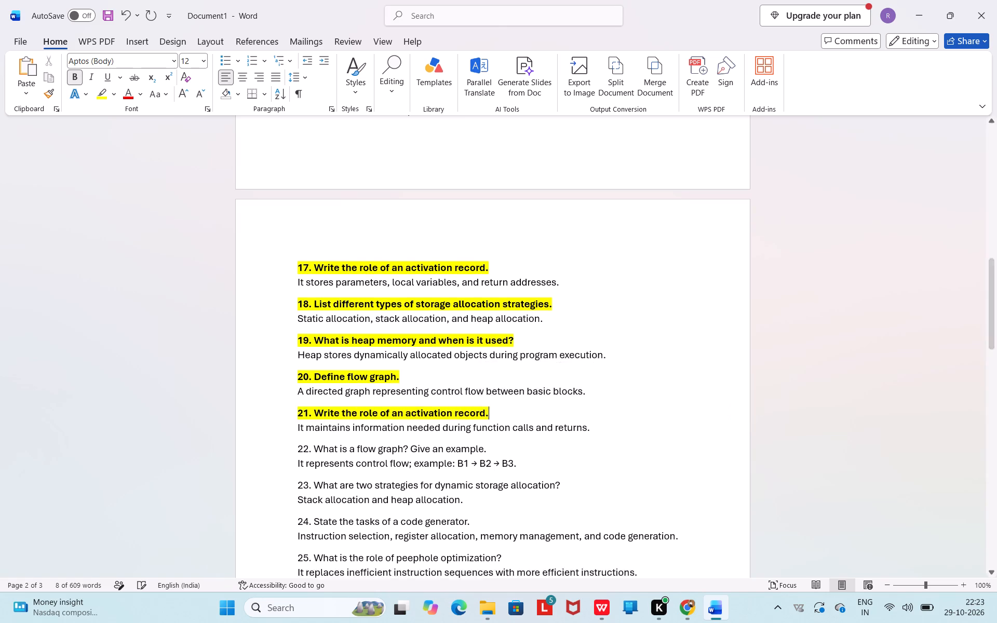
{"action": "scroll", "coordinate": [531, 398], "scroll_direction": "down", "scroll_amount": 1}
{"action": "left_click_drag", "start_coordinate": [295, 400], "coordinate": [334, 394]}
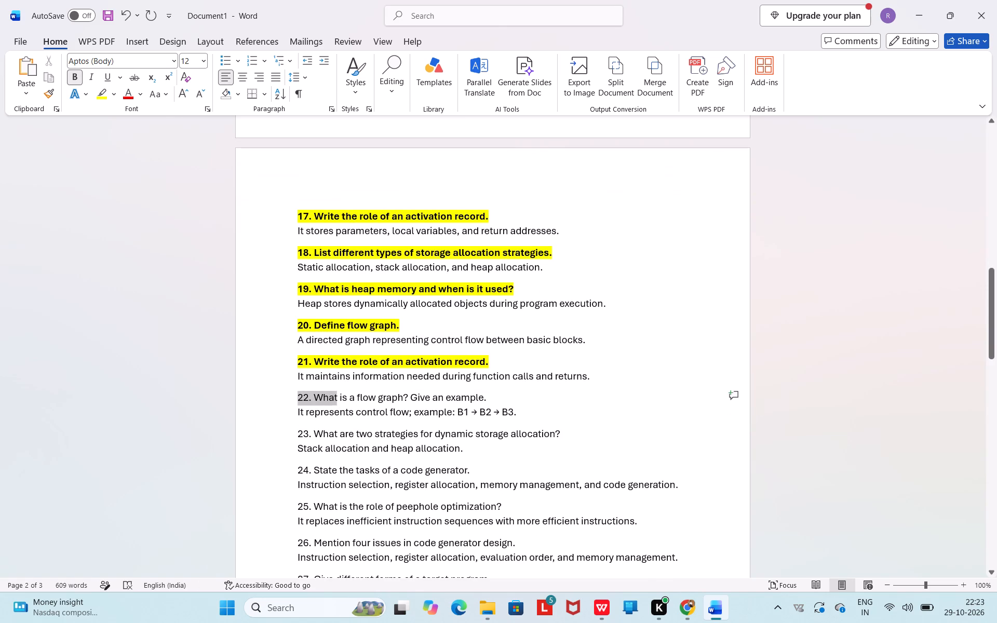
{"action": "left_click_drag", "start_coordinate": [334, 394], "coordinate": [491, 400]}
{"action": "left_click", "coordinate": [498, 379]}
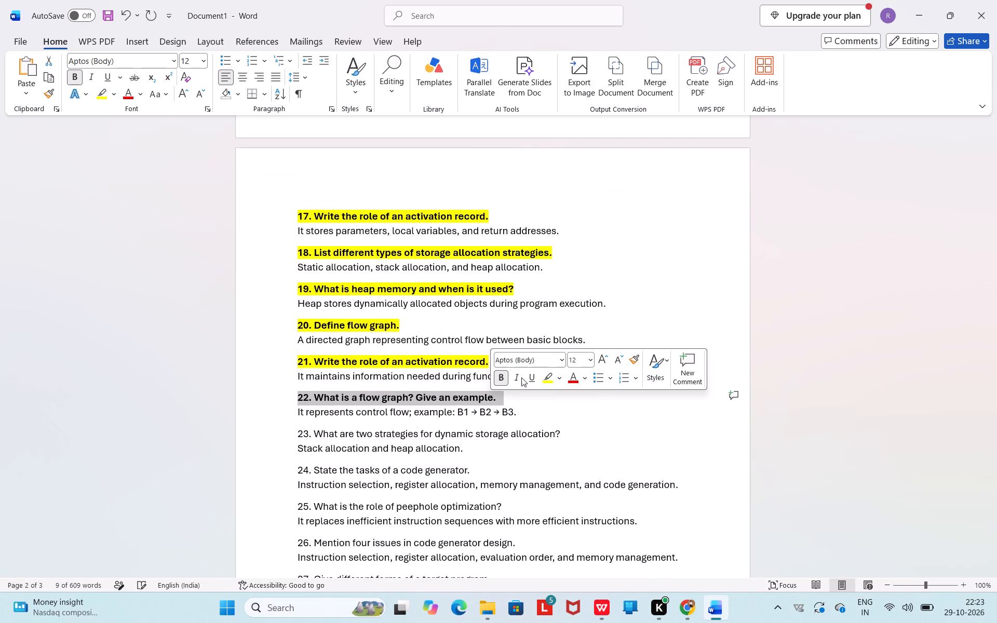
{"action": "left_click", "coordinate": [542, 381]}
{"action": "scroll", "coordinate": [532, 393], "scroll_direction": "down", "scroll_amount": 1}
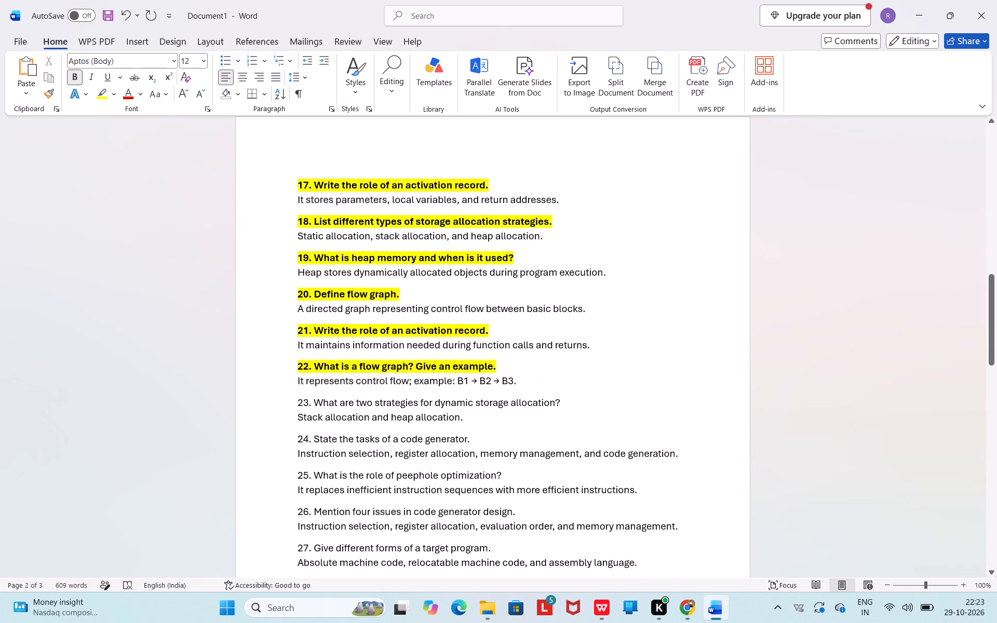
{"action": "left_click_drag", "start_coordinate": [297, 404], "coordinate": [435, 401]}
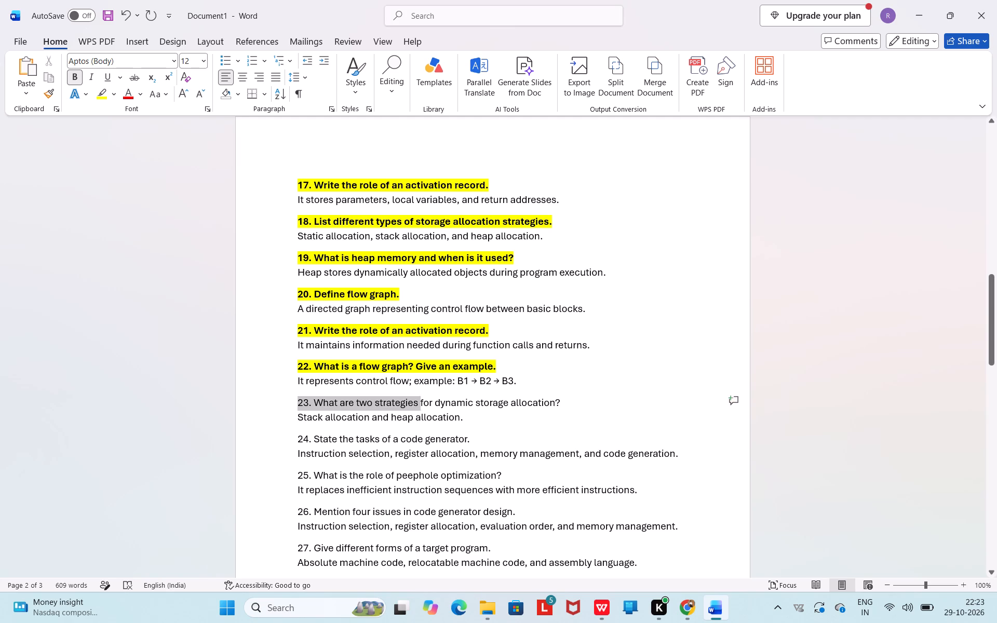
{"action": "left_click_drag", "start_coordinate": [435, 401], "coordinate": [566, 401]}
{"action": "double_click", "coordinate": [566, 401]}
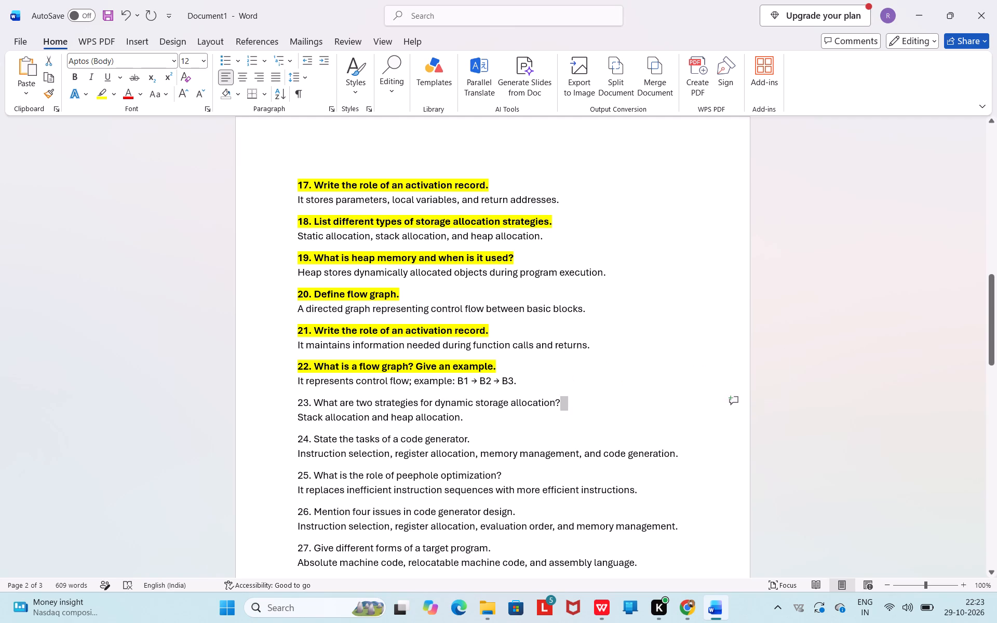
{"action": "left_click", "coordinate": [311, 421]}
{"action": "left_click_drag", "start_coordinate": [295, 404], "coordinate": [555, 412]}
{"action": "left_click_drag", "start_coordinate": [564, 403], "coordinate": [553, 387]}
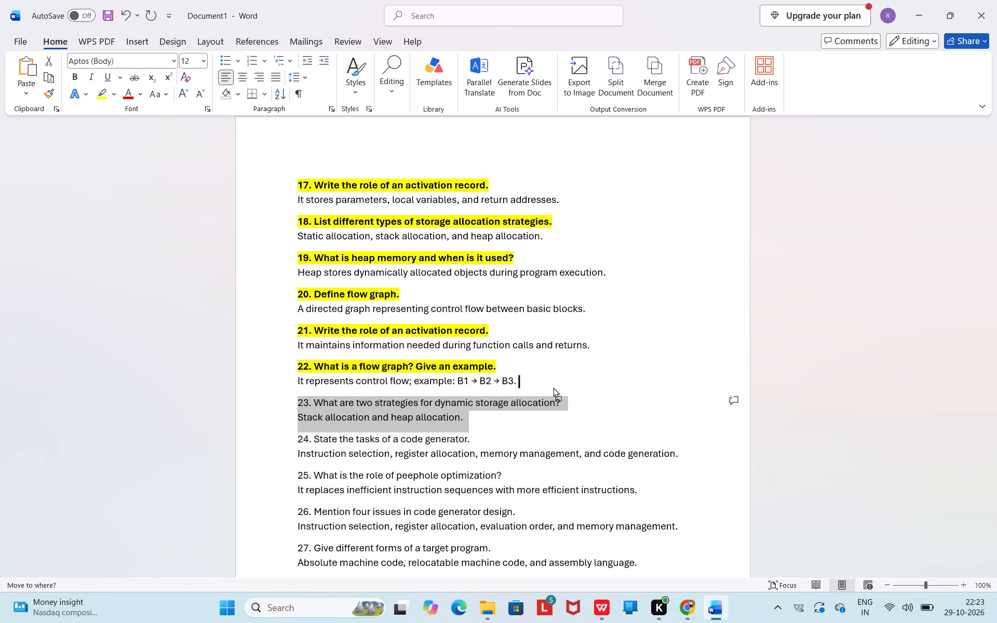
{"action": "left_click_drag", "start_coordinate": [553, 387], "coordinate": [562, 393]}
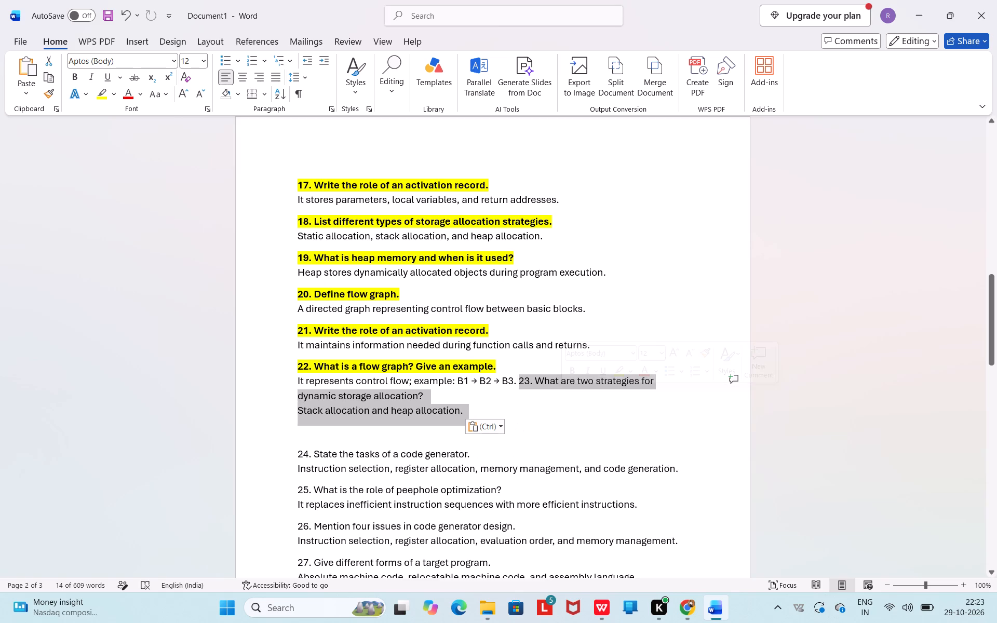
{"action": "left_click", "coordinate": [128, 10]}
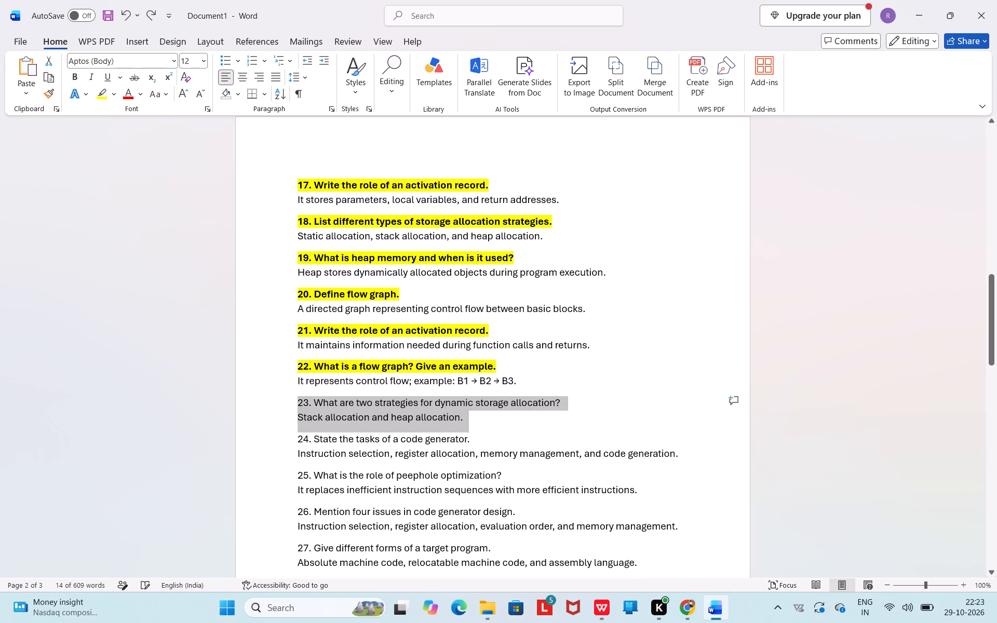
Make question line 23, on two strategies for dynamic storage allocation, bold with yellow highlighting.
{"action": "left_click", "coordinate": [394, 428]}
{"action": "left_click_drag", "start_coordinate": [296, 401], "coordinate": [322, 400]}
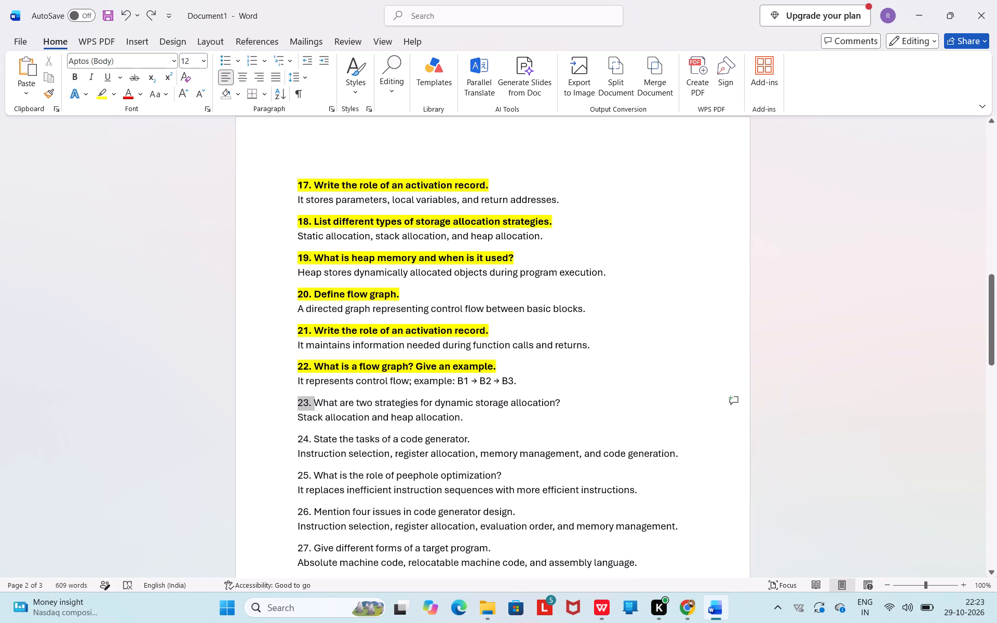
{"action": "left_click_drag", "start_coordinate": [322, 400], "coordinate": [569, 398]}
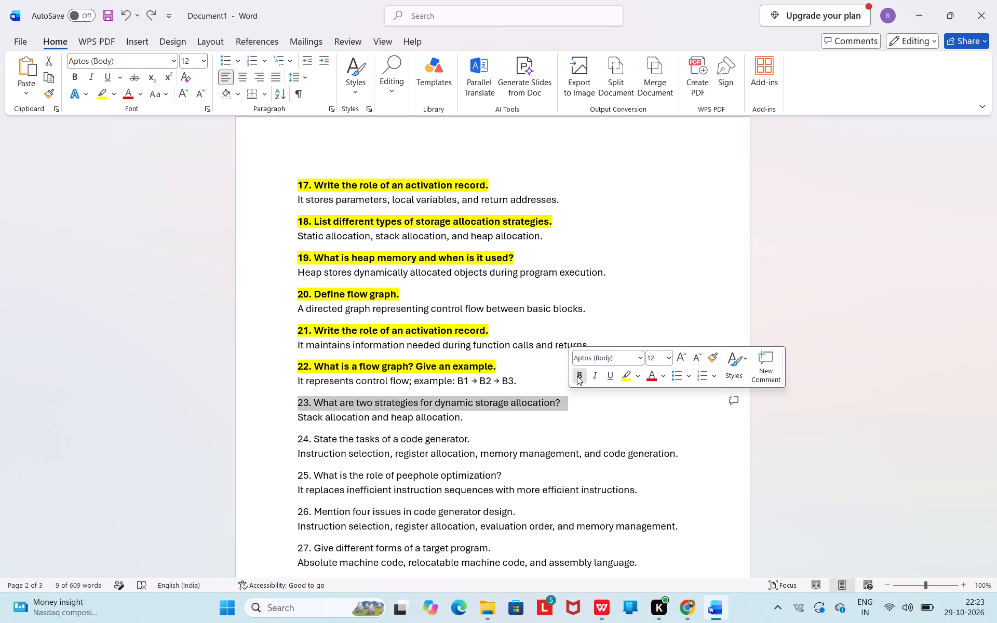
{"action": "left_click", "coordinate": [577, 376]}
{"action": "left_click", "coordinate": [624, 375]}
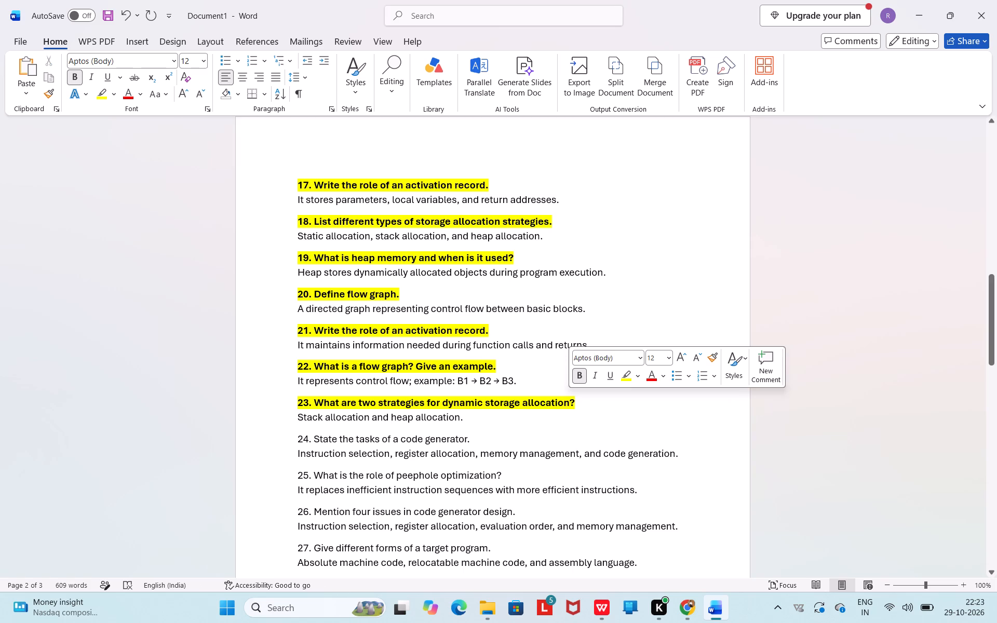
Make question lines 24 and 25, on code generator tasks and peephole optimization, bold with yellow highlighting.
{"action": "scroll", "coordinate": [560, 465], "scroll_direction": "down", "scroll_amount": 2}
{"action": "scroll", "coordinate": [450, 434], "scroll_direction": "down", "scroll_amount": 2}
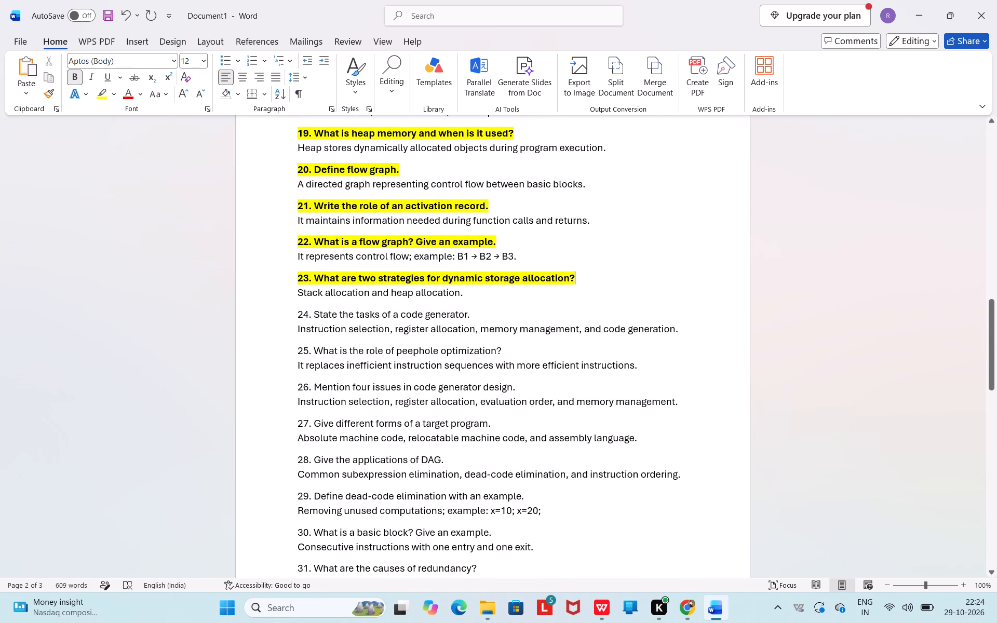
{"action": "left_click_drag", "start_coordinate": [295, 314], "coordinate": [467, 310]}
{"action": "left_click", "coordinate": [467, 310]}
{"action": "left_click_drag", "start_coordinate": [474, 312], "coordinate": [280, 311]}
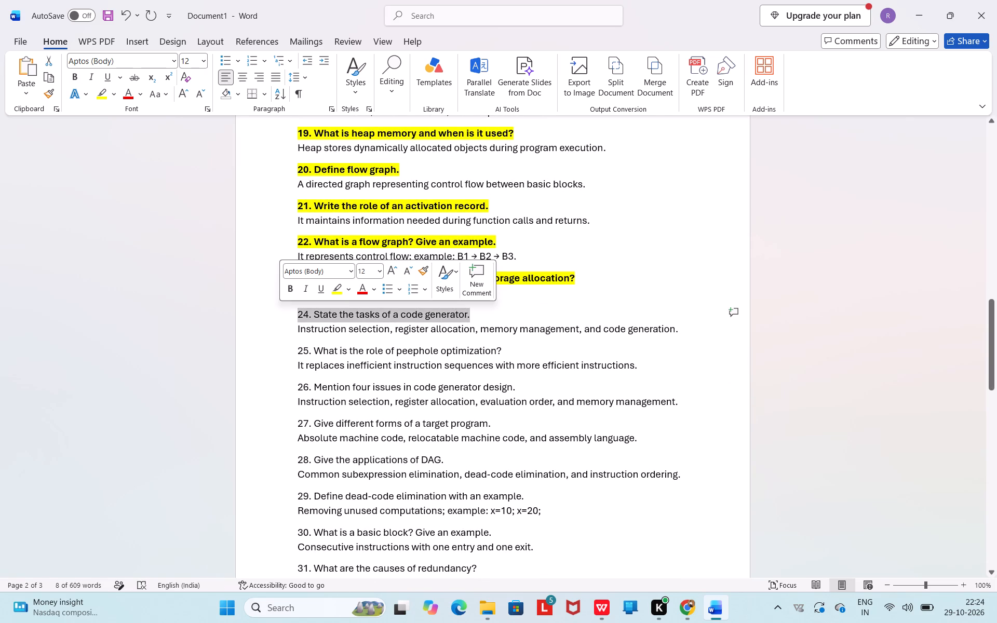
{"action": "left_click", "coordinate": [284, 291]}
{"action": "left_click", "coordinate": [335, 291]}
{"action": "scroll", "coordinate": [332, 314], "scroll_direction": "down", "scroll_amount": 2}
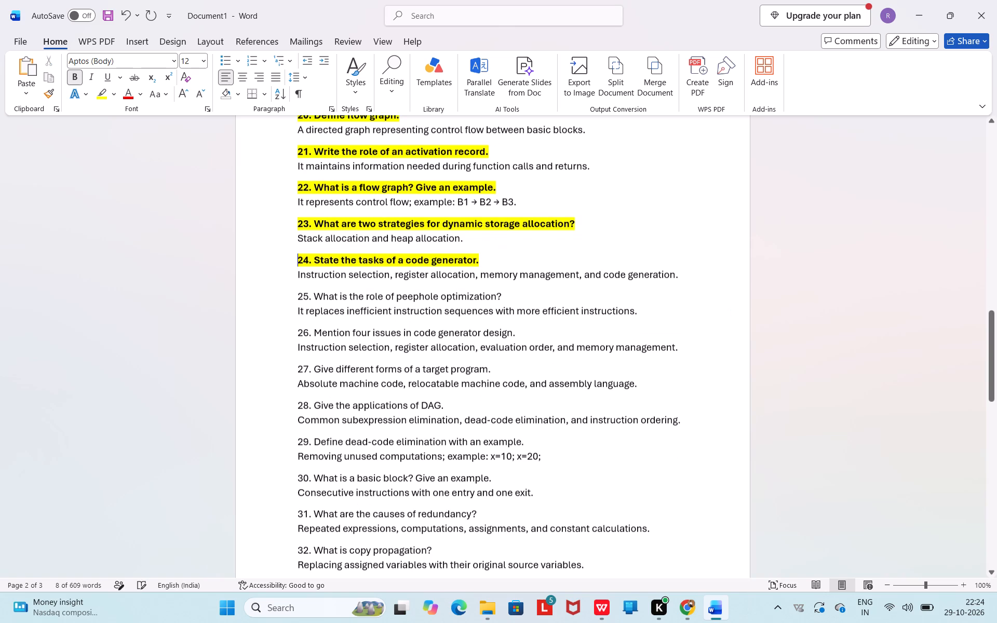
{"action": "left_click_drag", "start_coordinate": [505, 290], "coordinate": [265, 292]}
{"action": "left_click", "coordinate": [274, 272]}
{"action": "left_click", "coordinate": [324, 268]}
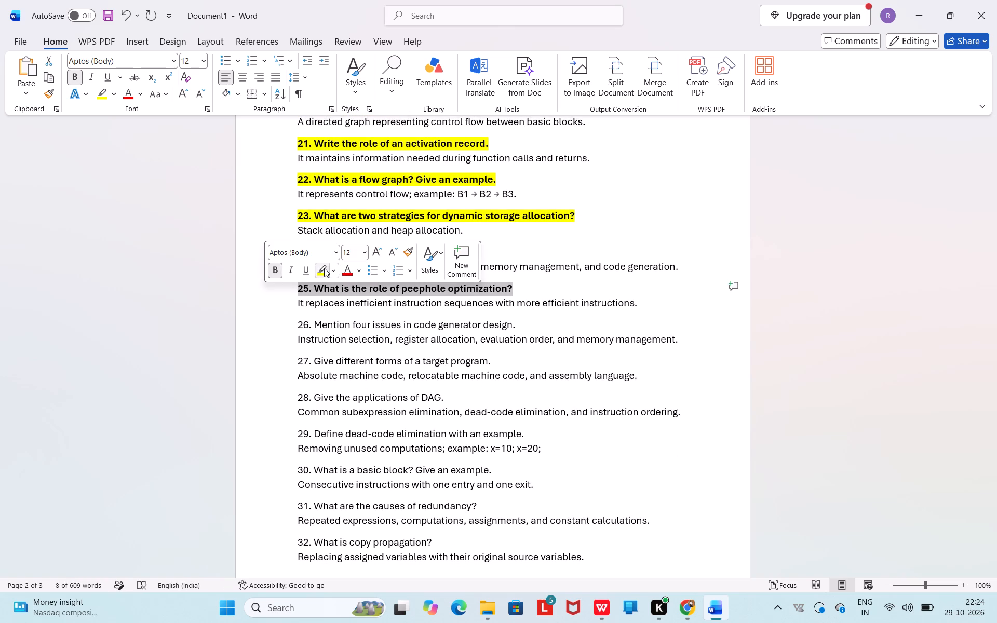
Make question lines 26 and 27, on code generator design issues and target program forms, bold with yellow highlighting.
{"action": "left_click_drag", "start_coordinate": [518, 325], "coordinate": [338, 316]}
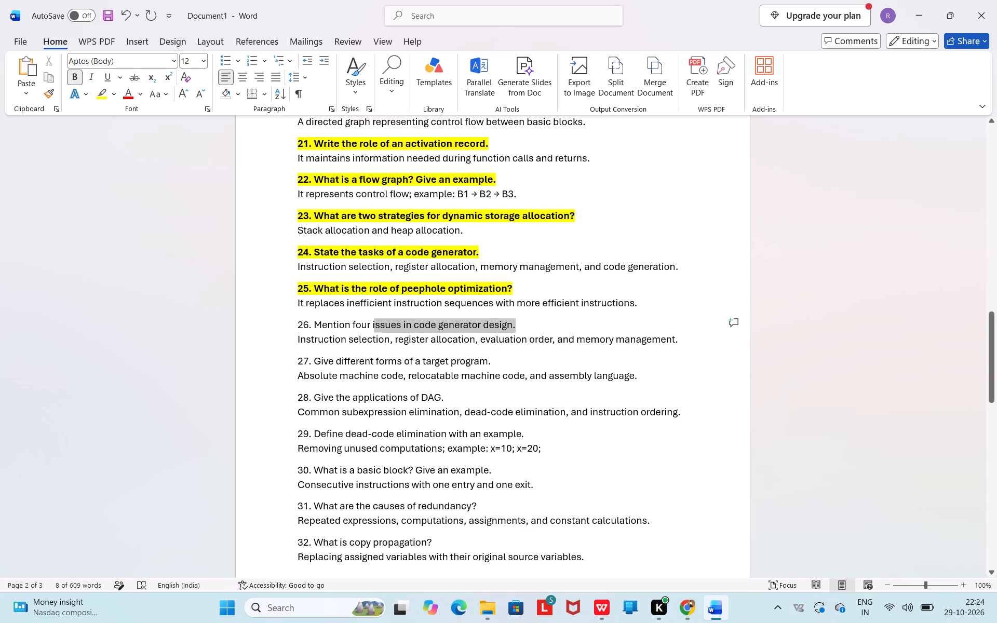
{"action": "left_click_drag", "start_coordinate": [338, 316], "coordinate": [266, 330]}
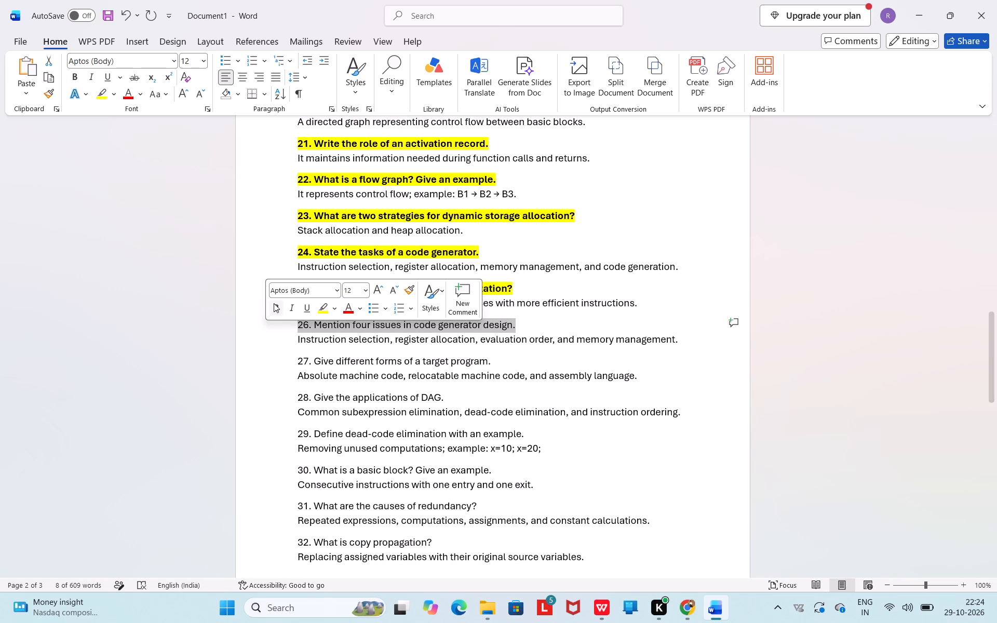
{"action": "left_click", "coordinate": [274, 303]}
{"action": "left_click", "coordinate": [324, 308]}
{"action": "scroll", "coordinate": [326, 312], "scroll_direction": "down", "scroll_amount": 2}
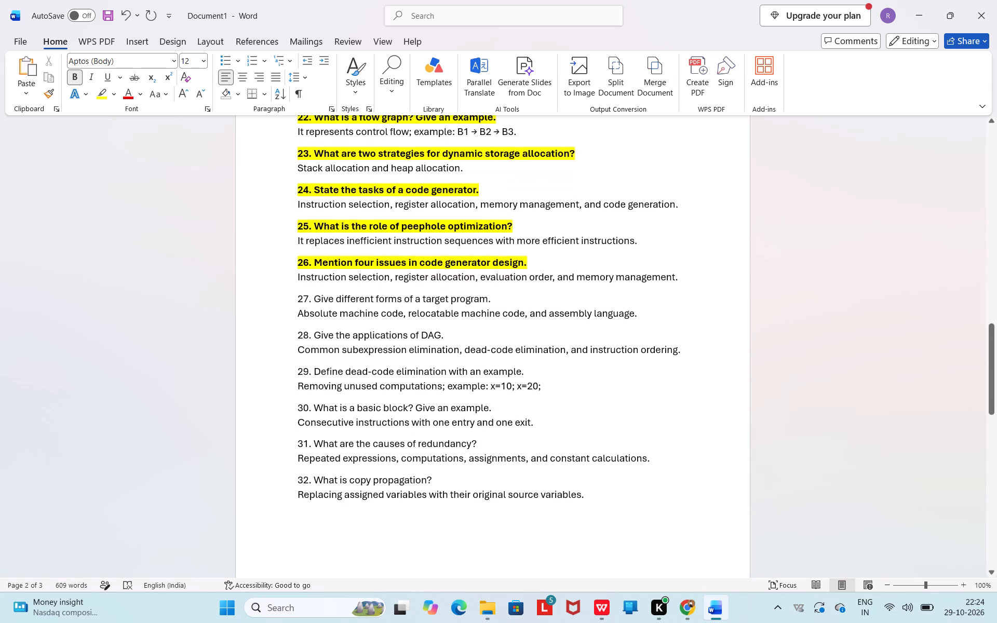
{"action": "left_click_drag", "start_coordinate": [495, 304], "coordinate": [314, 307]}
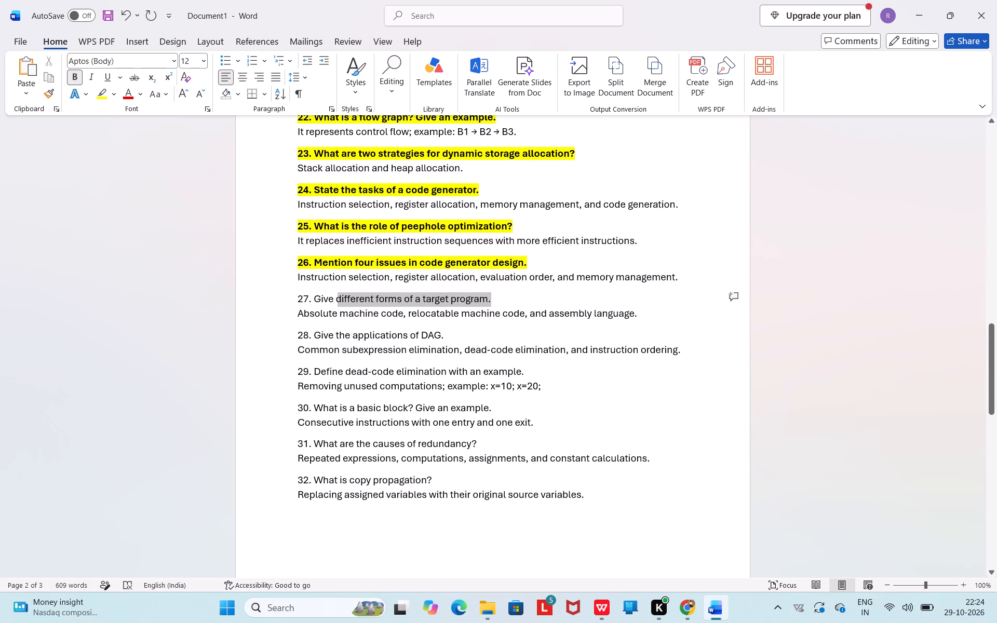
{"action": "left_click_drag", "start_coordinate": [314, 307], "coordinate": [296, 300]}
{"action": "left_click", "coordinate": [304, 281]}
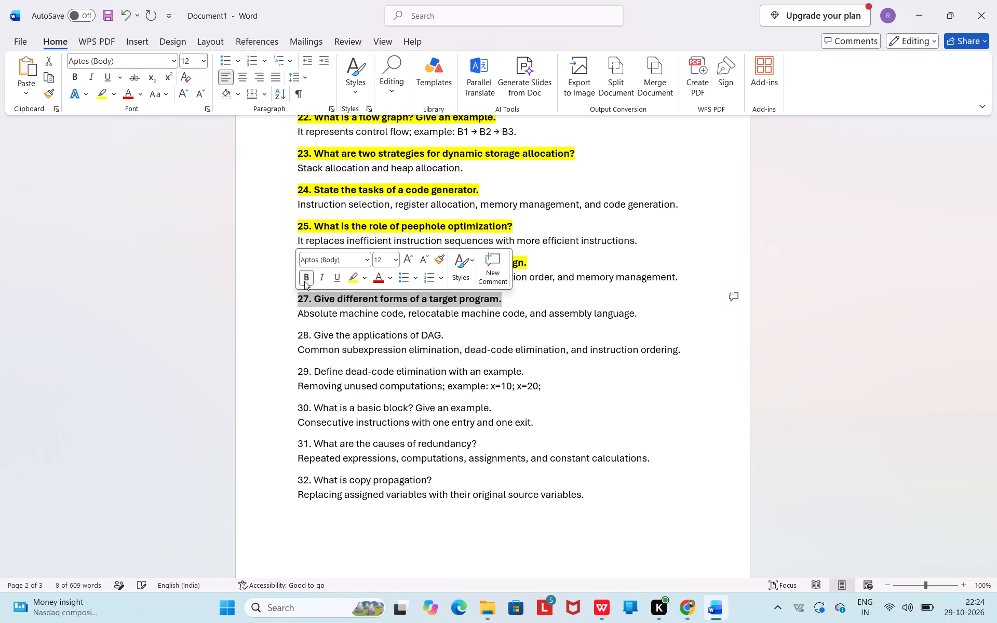
{"action": "left_click", "coordinate": [348, 279]}
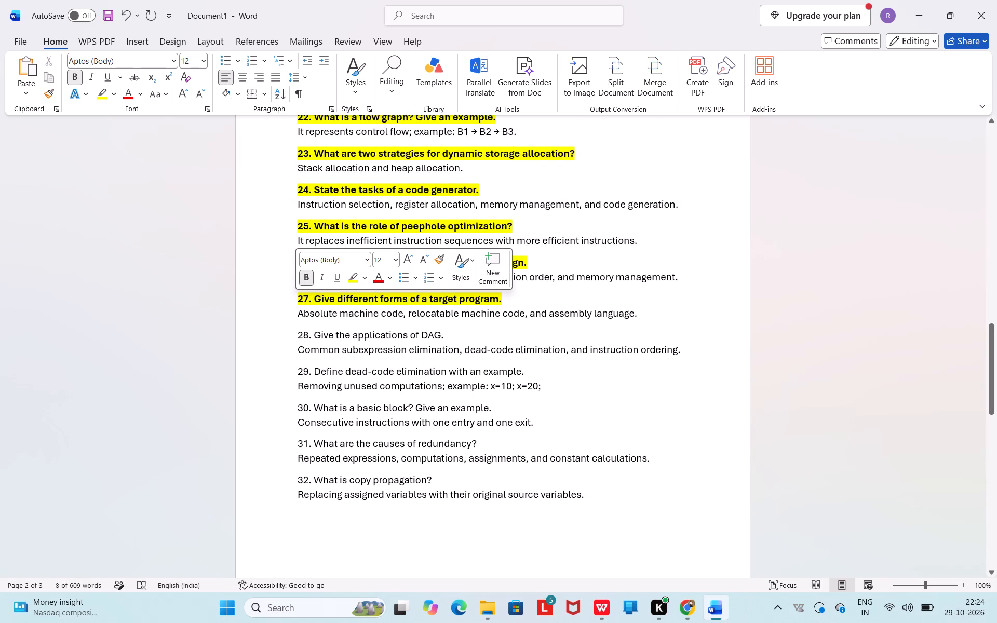
Make question lines 28 and 29, on DAG applications and dead-code elimination, bold with yellow highlighting.
{"action": "left_click_drag", "start_coordinate": [447, 333], "coordinate": [268, 332]}
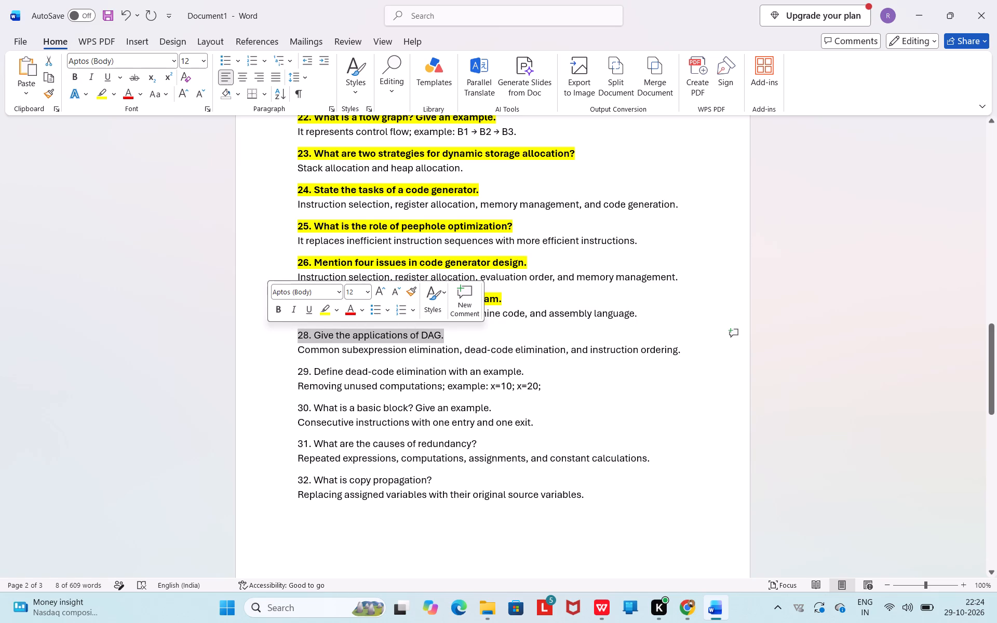
{"action": "left_click", "coordinate": [279, 314]}
{"action": "left_click", "coordinate": [325, 309]}
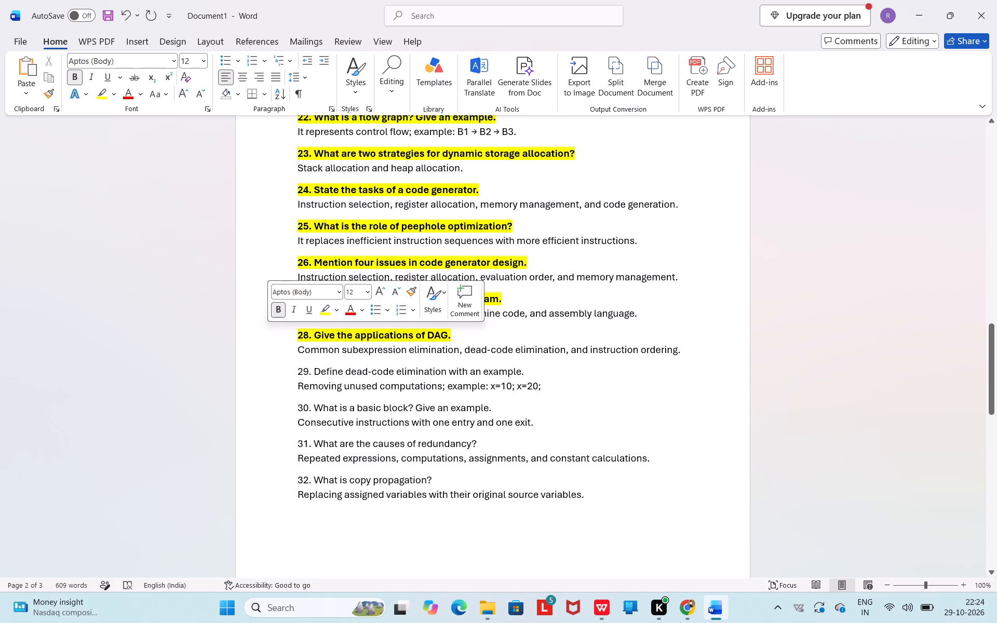
{"action": "left_click_drag", "start_coordinate": [530, 372], "coordinate": [280, 371]}
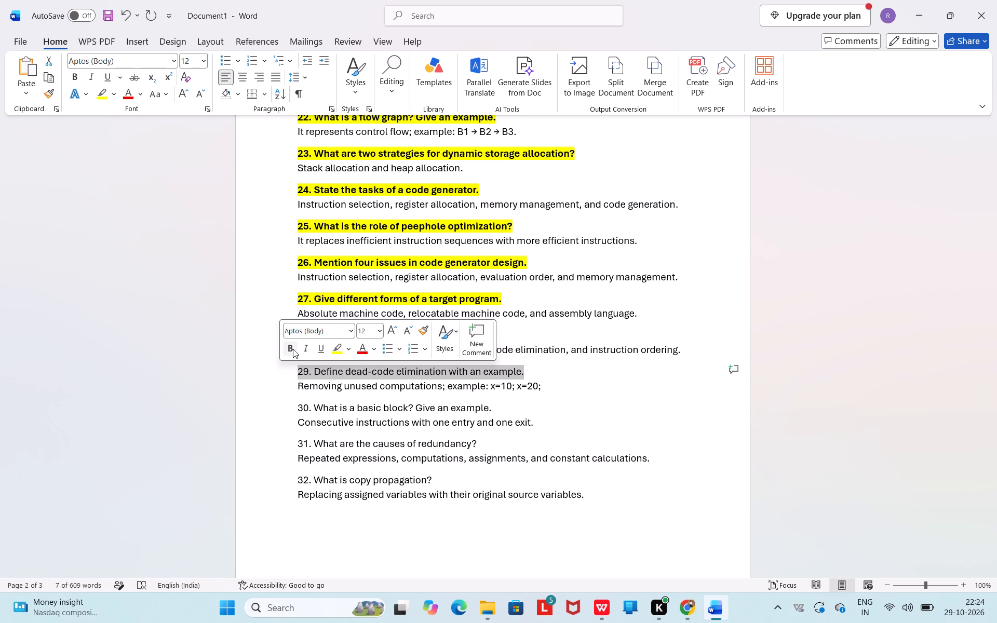
{"action": "left_click", "coordinate": [293, 349]}
{"action": "left_click", "coordinate": [330, 347]}
Make question lines 30 and 31, on basic blocks and the causes of redundancy, bold with yellow highlighting.
{"action": "scroll", "coordinate": [331, 348], "scroll_direction": "down", "scroll_amount": 2}
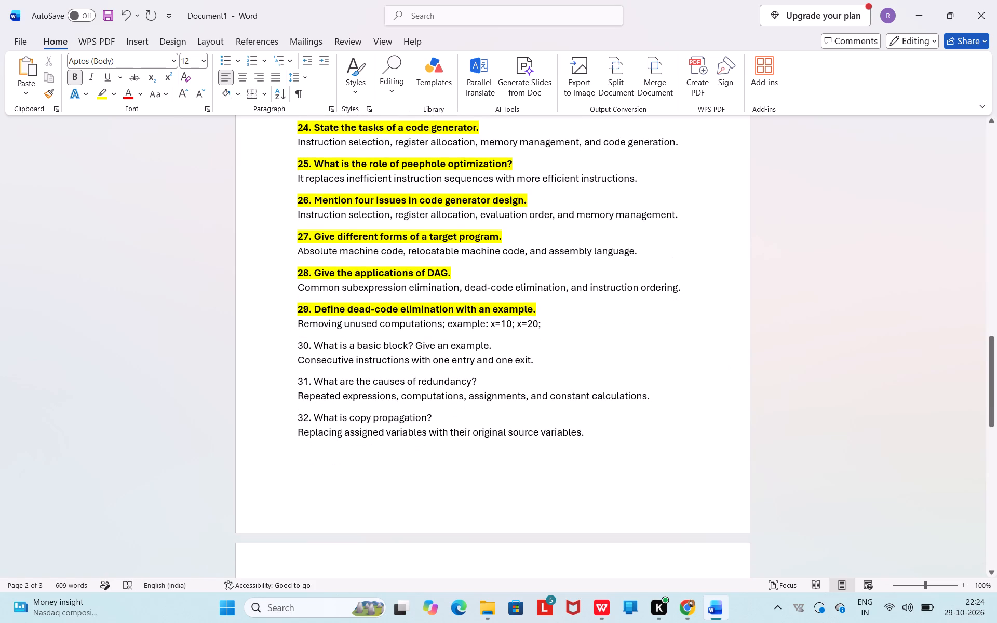
{"action": "left_click_drag", "start_coordinate": [500, 345], "coordinate": [323, 333]}
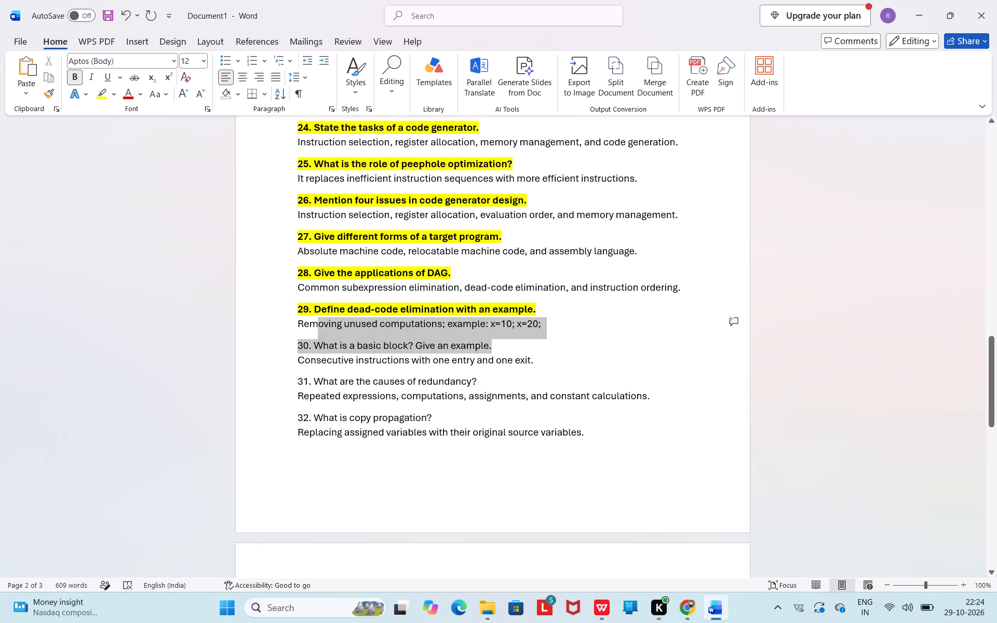
{"action": "left_click_drag", "start_coordinate": [323, 333], "coordinate": [288, 344]}
{"action": "left_click", "coordinate": [301, 325]}
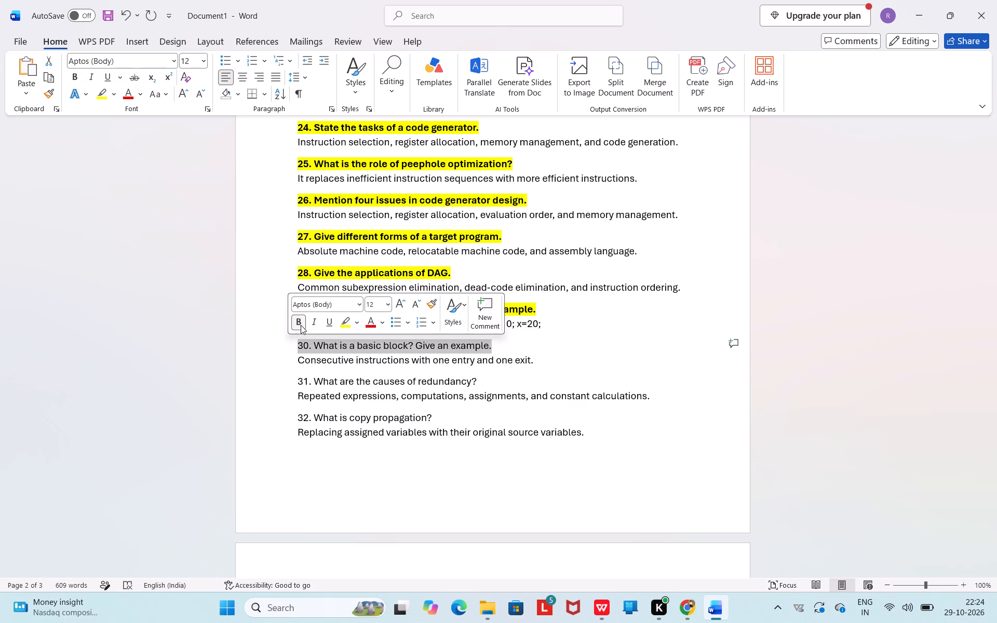
{"action": "left_click_drag", "start_coordinate": [488, 383], "coordinate": [278, 385]}
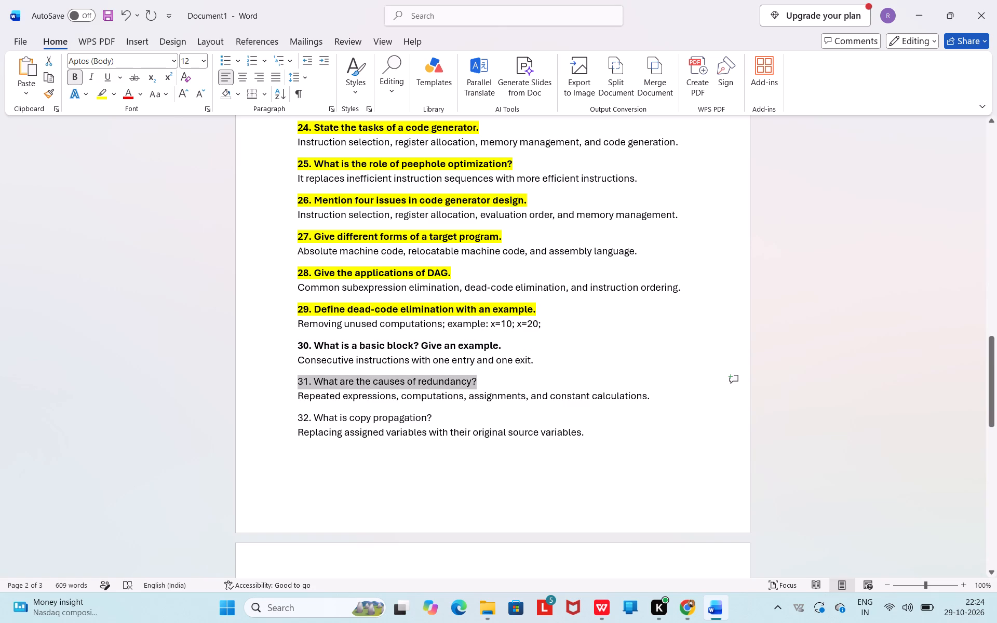
{"action": "left_click_drag", "start_coordinate": [278, 385], "coordinate": [277, 385]}
{"action": "left_click", "coordinate": [289, 363]}
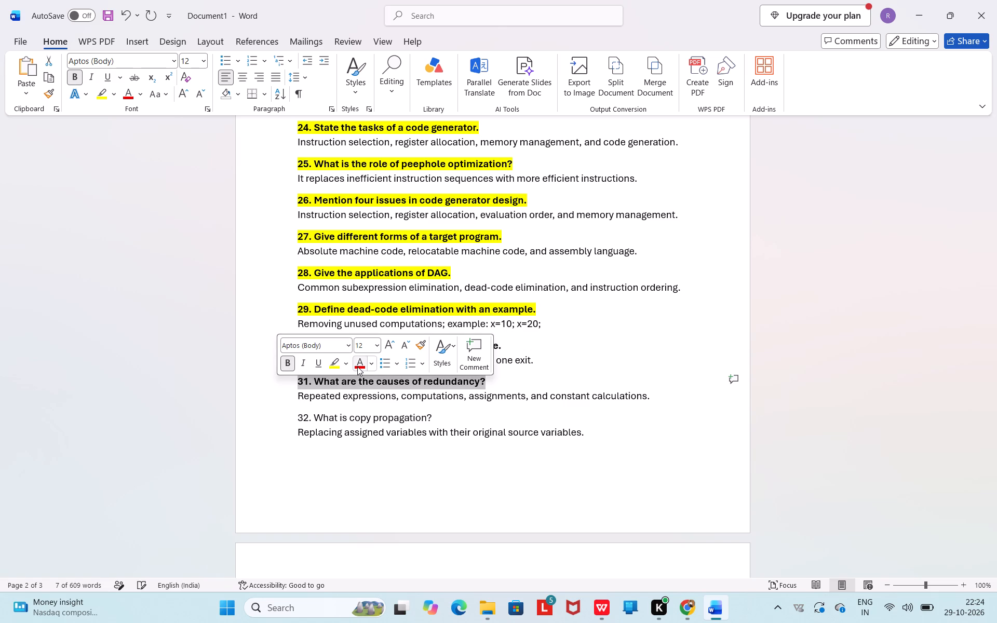
{"action": "left_click", "coordinate": [340, 363]}
{"action": "left_click", "coordinate": [559, 347]}
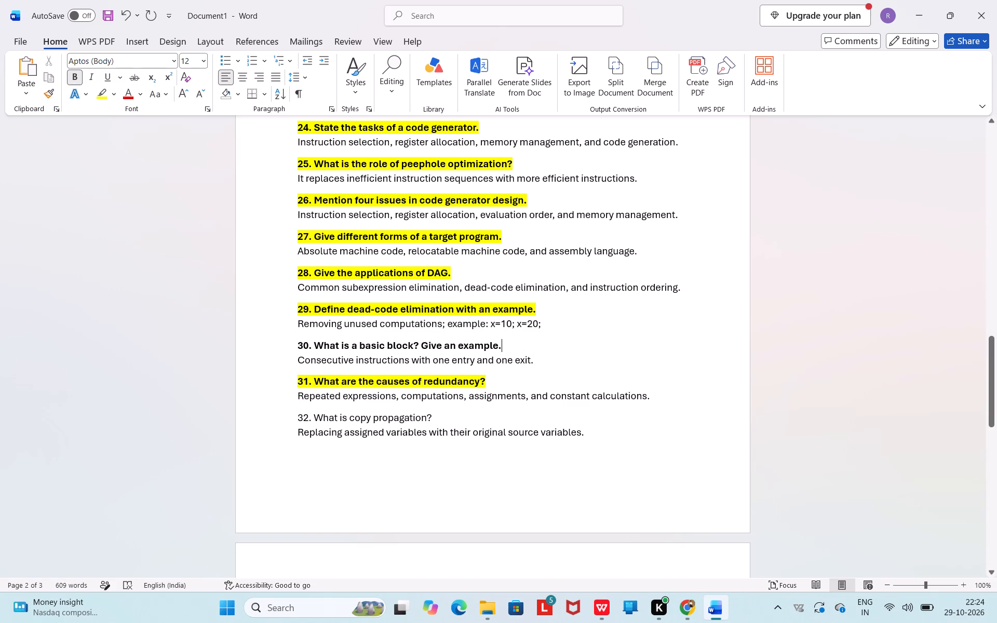
{"action": "left_click_drag", "start_coordinate": [507, 346], "coordinate": [297, 350]}
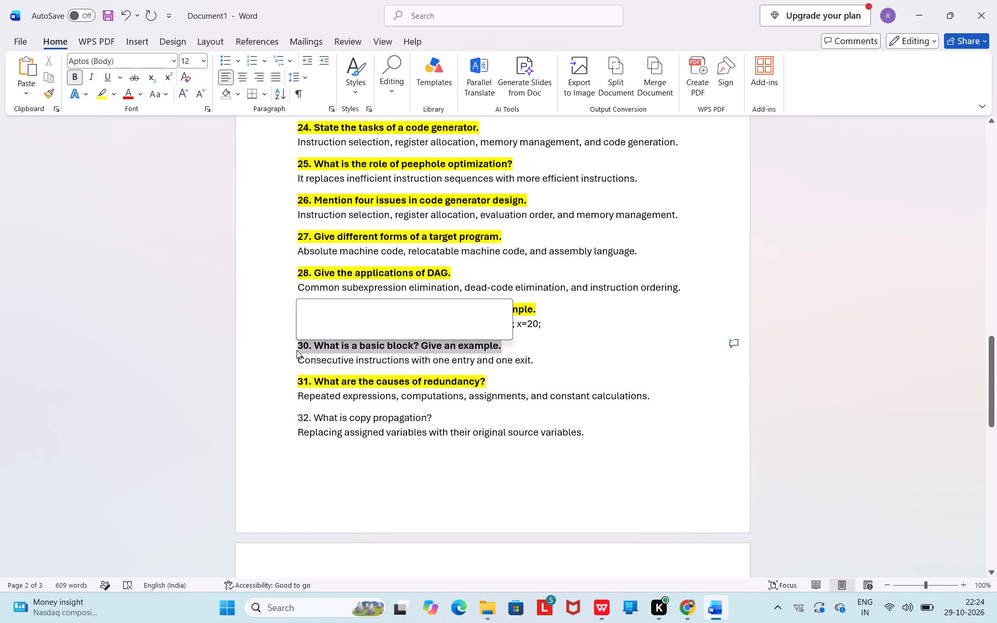
{"action": "left_click", "coordinate": [351, 333]}
Make question lines 32 and 33, on copy propagation and constant folding, bold with yellow highlighting.
{"action": "scroll", "coordinate": [351, 333], "scroll_direction": "down", "scroll_amount": 3}
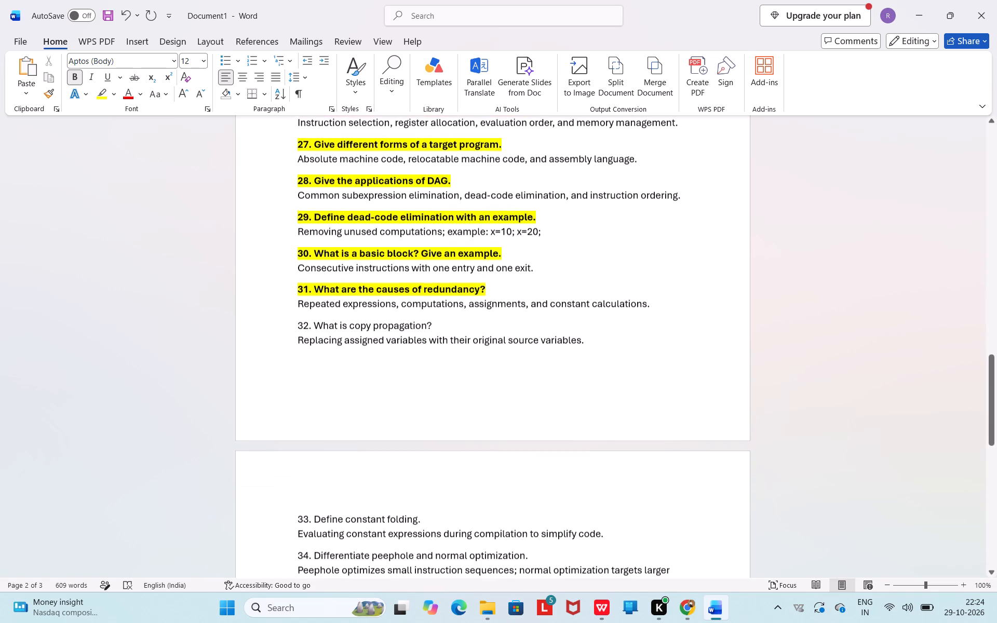
{"action": "left_click_drag", "start_coordinate": [437, 323], "coordinate": [269, 323]}
{"action": "left_click", "coordinate": [284, 304]}
{"action": "left_click", "coordinate": [330, 305]}
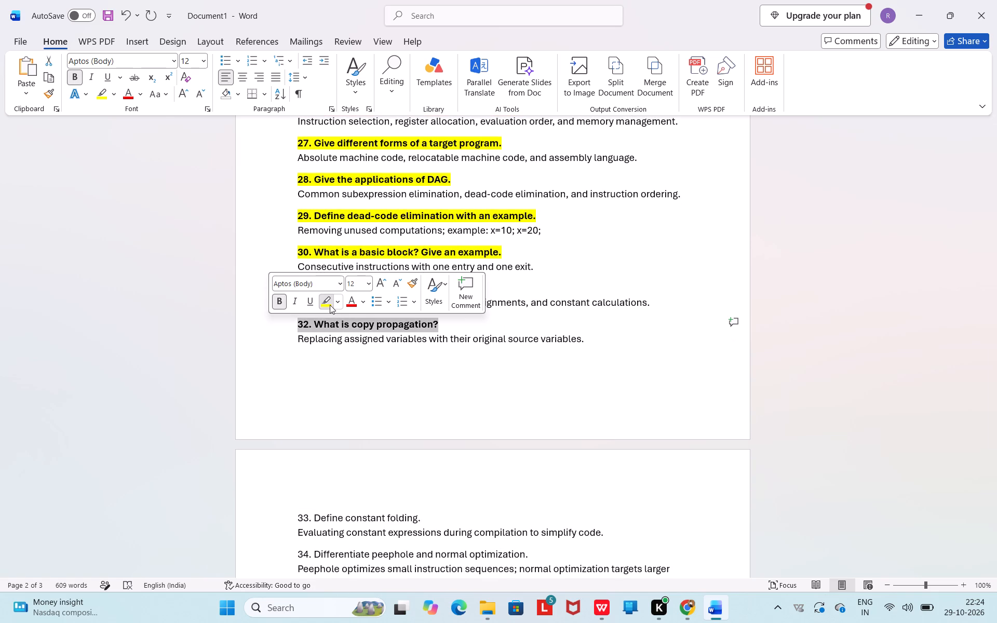
{"action": "scroll", "coordinate": [330, 305], "scroll_direction": "down", "scroll_amount": 1}
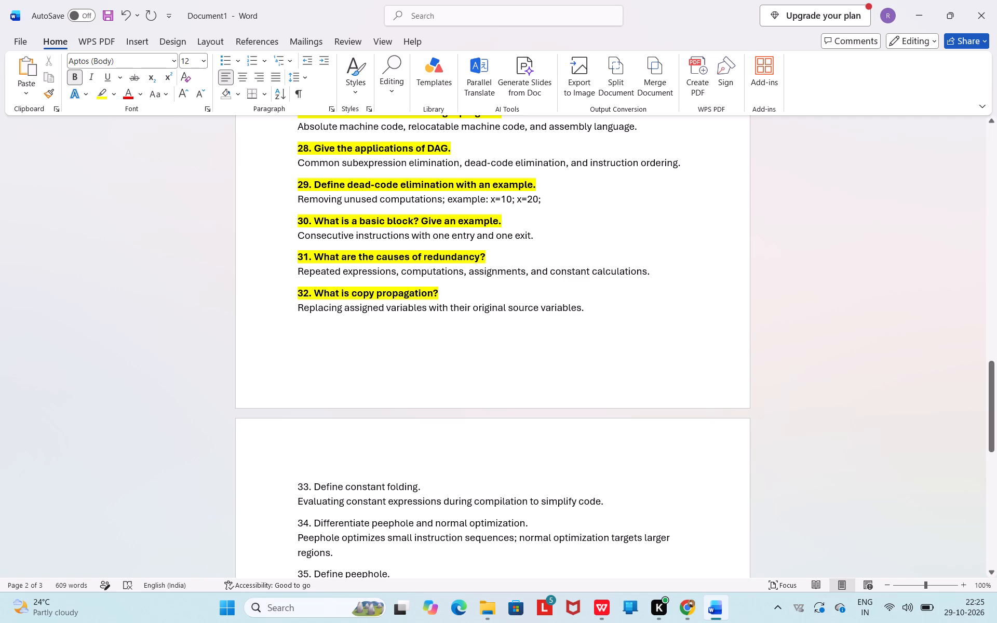
{"action": "left_click_drag", "start_coordinate": [425, 491], "coordinate": [297, 485]}
{"action": "left_click", "coordinate": [307, 459]}
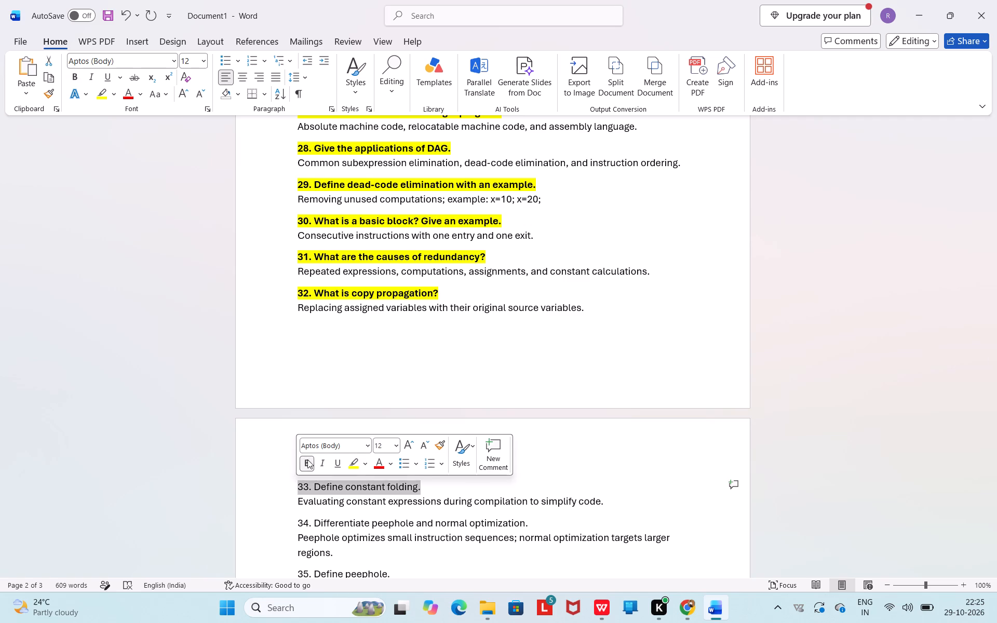
{"action": "left_click", "coordinate": [355, 466]}
Make question lines 34 and 35, on peephole versus normal optimization and defining peephole, bold with yellow highlighting.
{"action": "scroll", "coordinate": [355, 466], "scroll_direction": "down", "scroll_amount": 4}
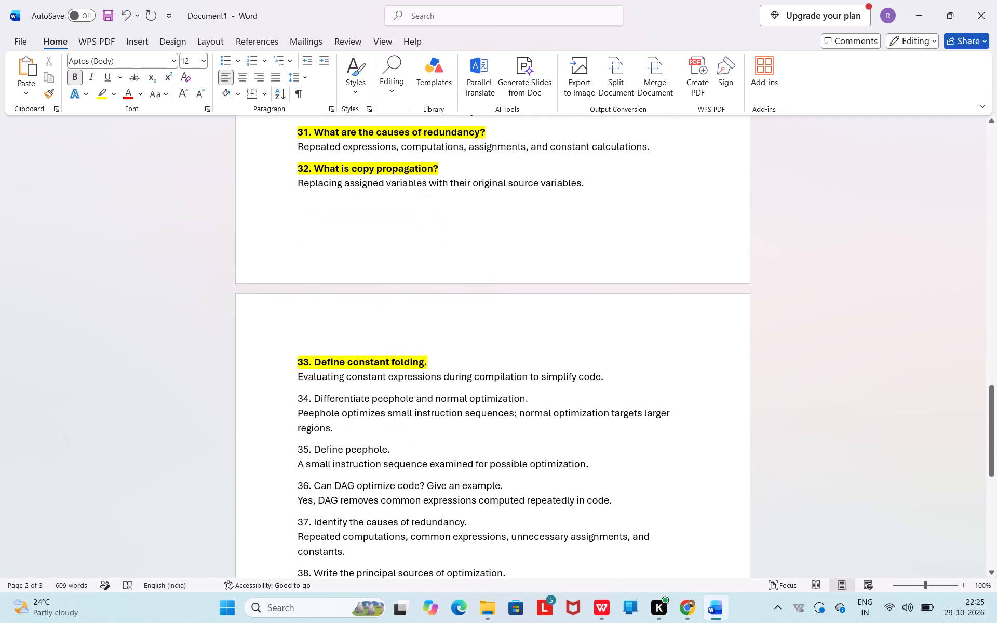
{"action": "left_click_drag", "start_coordinate": [538, 399], "coordinate": [295, 402]}
{"action": "left_click", "coordinate": [305, 382]}
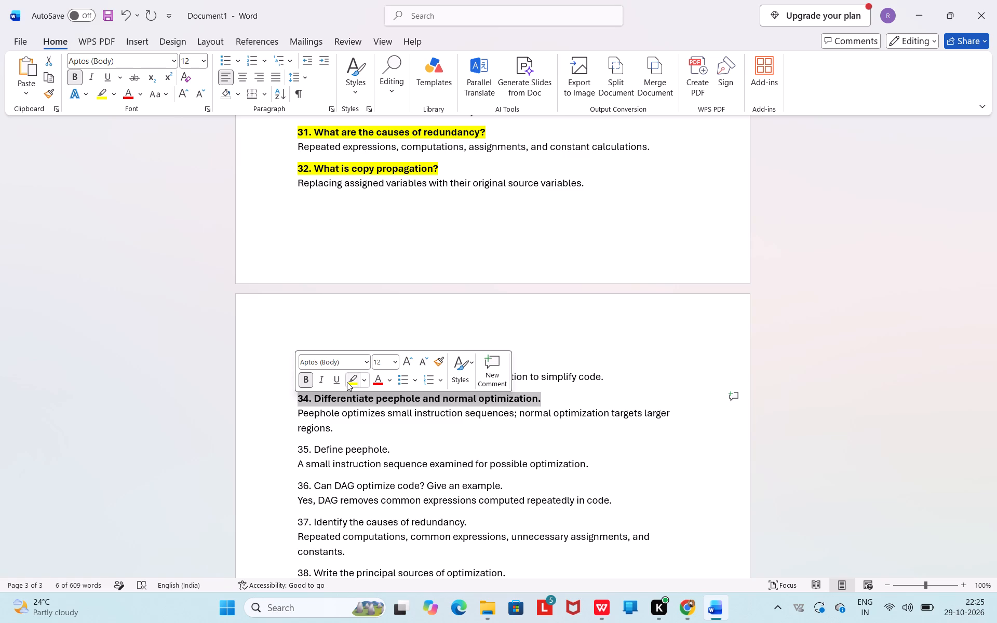
{"action": "left_click", "coordinate": [347, 382]}
{"action": "scroll", "coordinate": [347, 382], "scroll_direction": "down", "scroll_amount": 2}
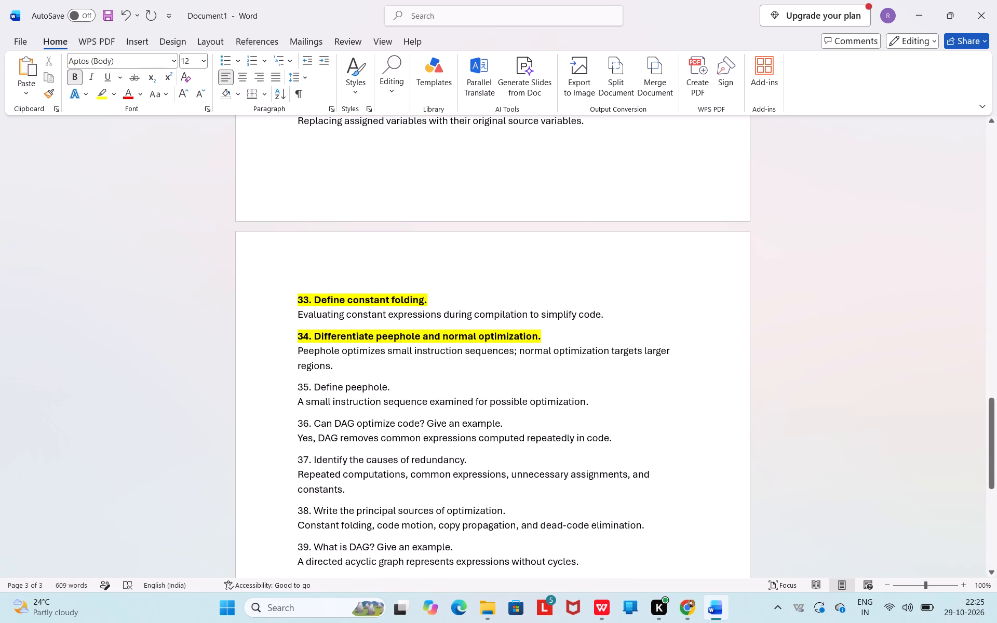
{"action": "left_click_drag", "start_coordinate": [400, 387], "coordinate": [285, 390]}
{"action": "left_click", "coordinate": [297, 366]}
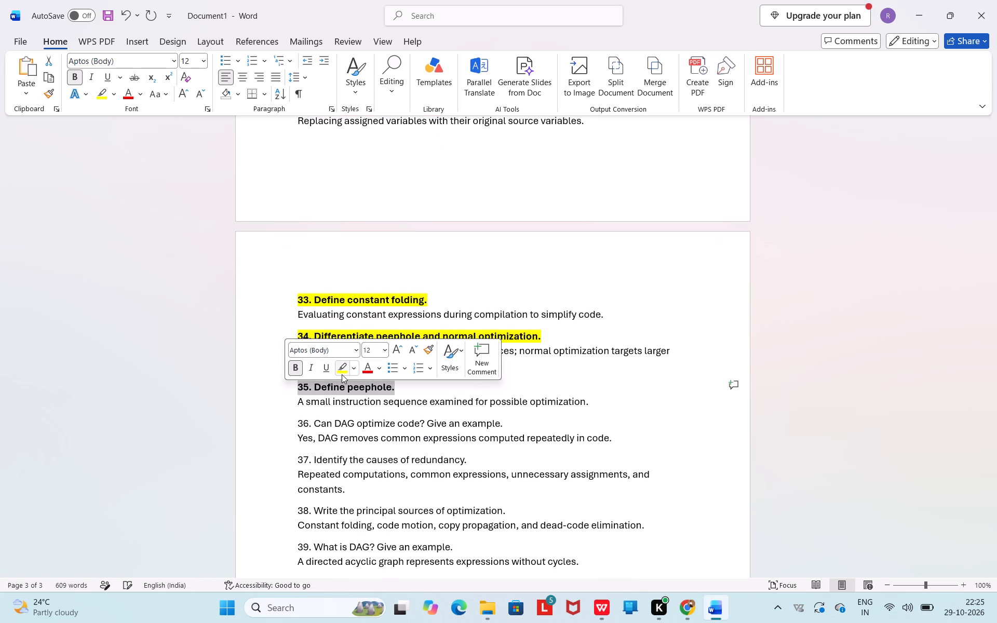
{"action": "left_click", "coordinate": [343, 372]}
Make question lines 36 and 37, on optimizing code with DAG and identifying redundancy causes, bold with yellow highlighting.
{"action": "scroll", "coordinate": [348, 384], "scroll_direction": "down", "scroll_amount": 1}
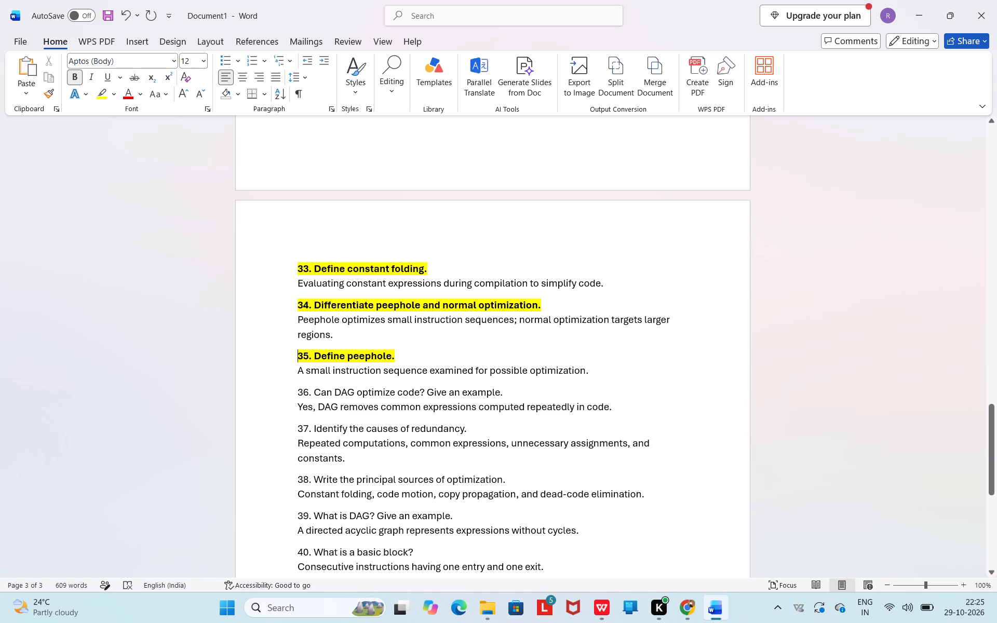
{"action": "left_click_drag", "start_coordinate": [505, 391], "coordinate": [282, 397]}
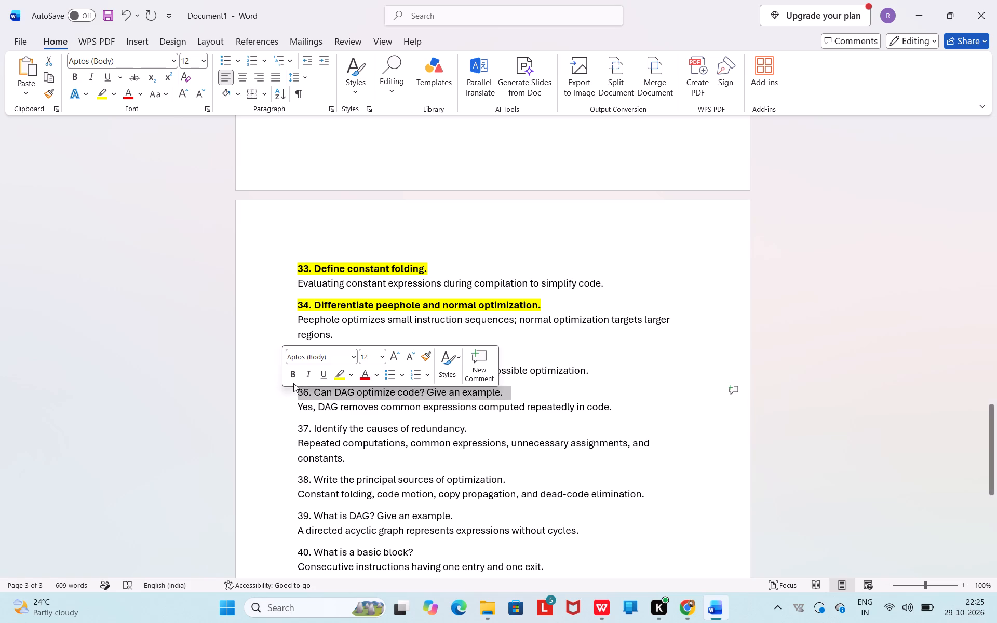
{"action": "left_click", "coordinate": [293, 376]}
{"action": "left_click", "coordinate": [341, 375]}
{"action": "scroll", "coordinate": [341, 375], "scroll_direction": "down", "scroll_amount": 2}
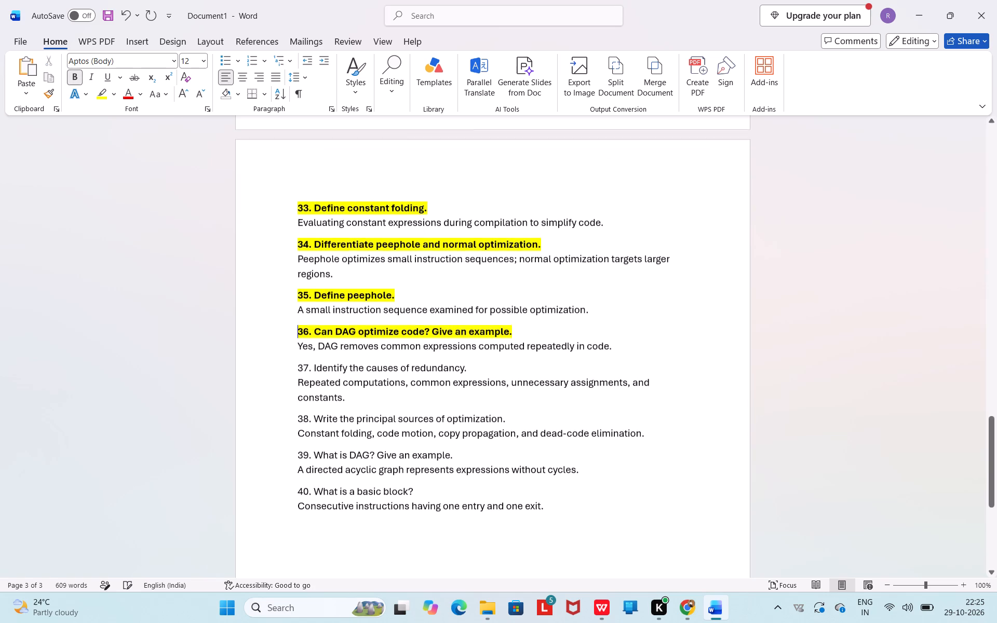
{"action": "left_click_drag", "start_coordinate": [478, 367], "coordinate": [293, 362]}
{"action": "left_click", "coordinate": [304, 344]}
{"action": "left_click", "coordinate": [348, 342]}
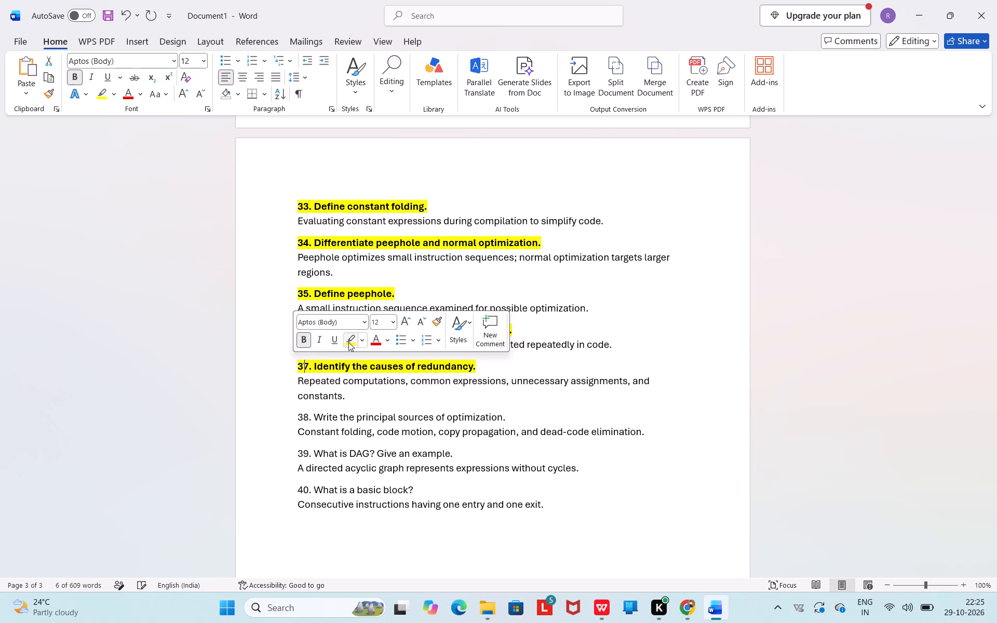
Make question lines 38 and 39, on principal sources of optimization and what DAG is, bold with yellow highlighting.
{"action": "left_click_drag", "start_coordinate": [505, 415], "coordinate": [481, 417]}
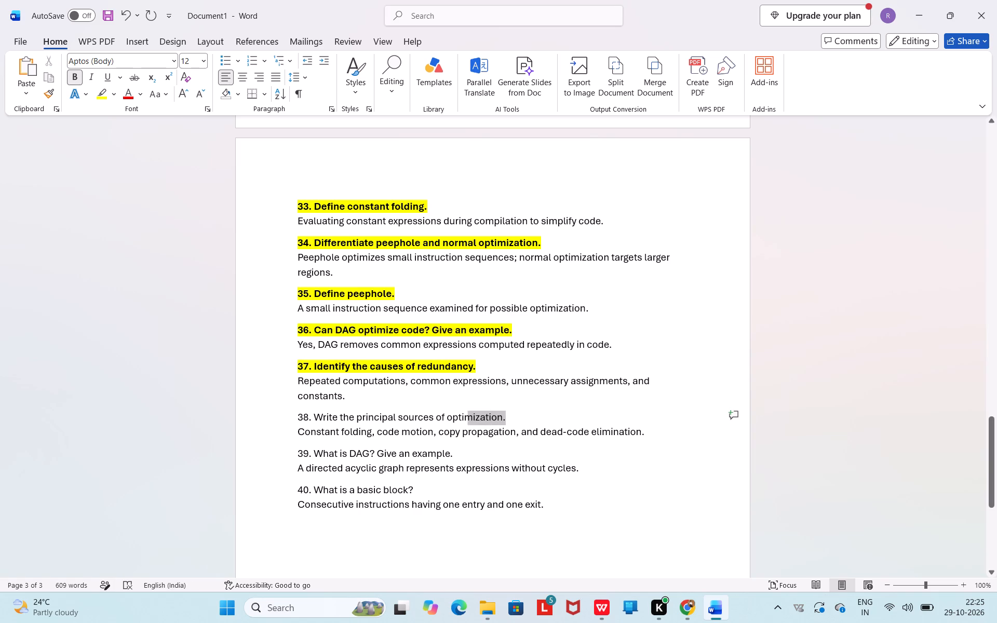
{"action": "left_click_drag", "start_coordinate": [481, 417], "coordinate": [288, 419]}
{"action": "left_click", "coordinate": [300, 394]}
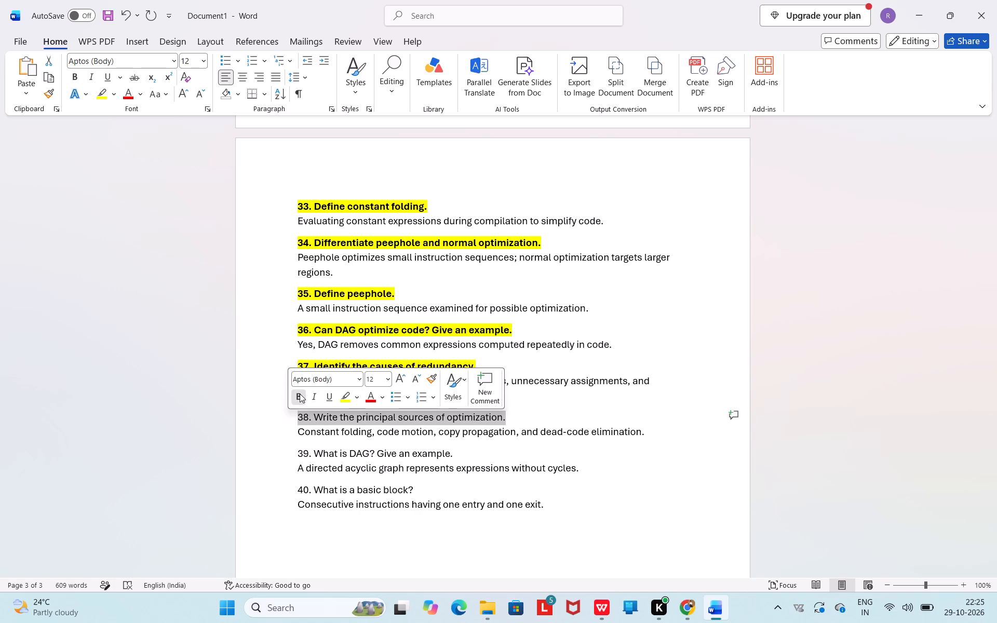
{"action": "left_click", "coordinate": [345, 396]}
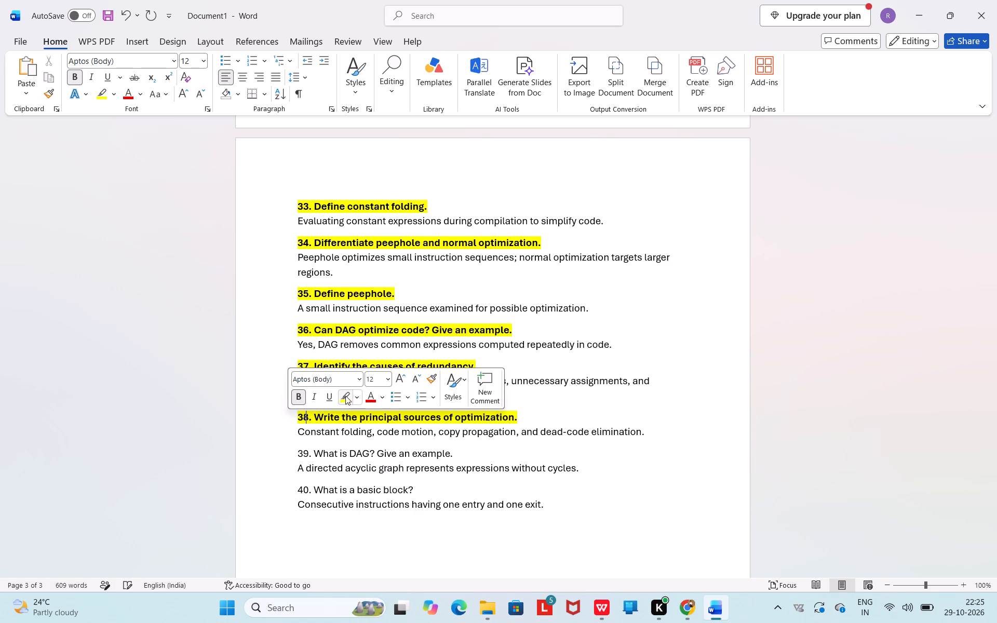
{"action": "scroll", "coordinate": [345, 396], "scroll_direction": "down", "scroll_amount": 1}
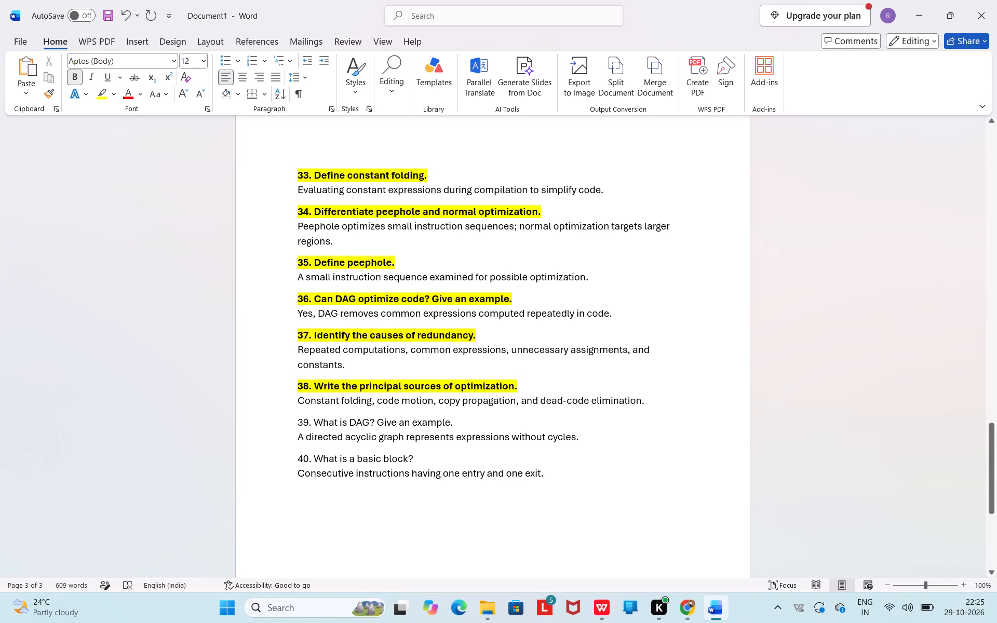
{"action": "left_click_drag", "start_coordinate": [459, 422], "coordinate": [286, 425]}
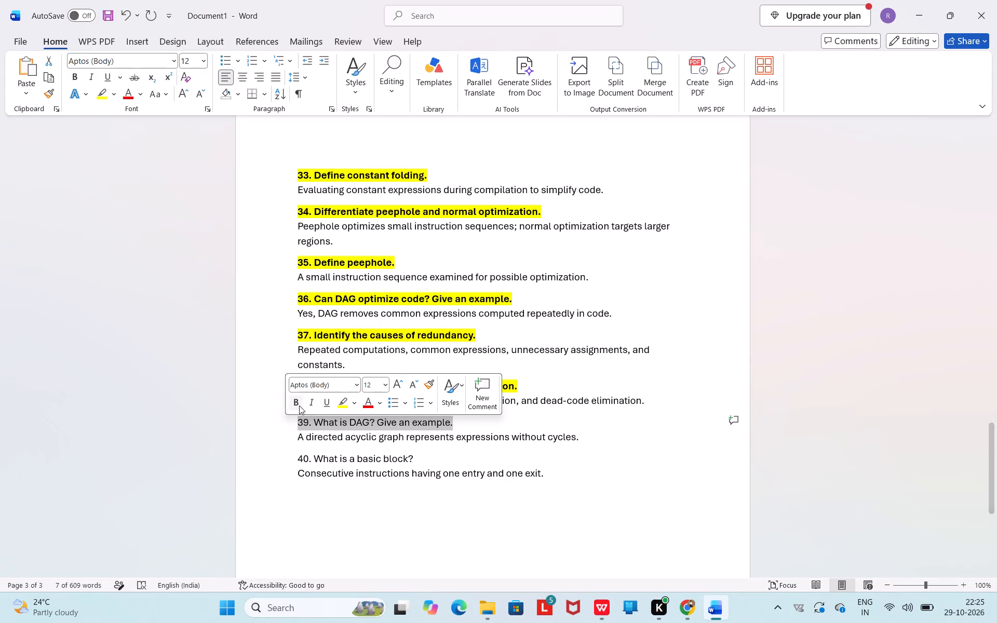
{"action": "left_click", "coordinate": [299, 405]}
{"action": "double_click", "coordinate": [340, 404]}
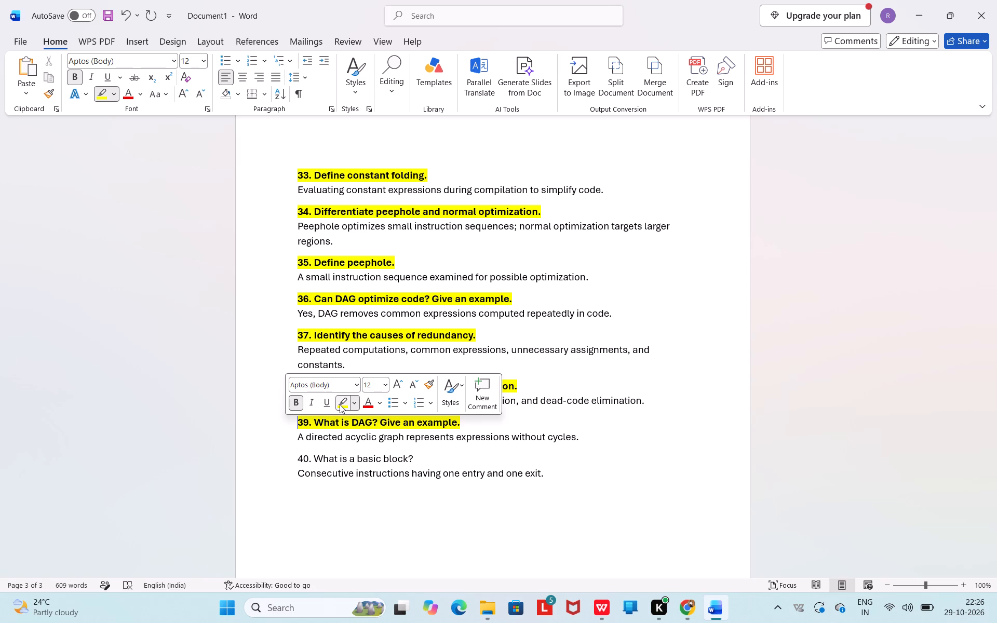
Highlight question line 40, on what a basic block is, in yellow.
{"action": "scroll", "coordinate": [331, 413], "scroll_direction": "down", "scroll_amount": 1}
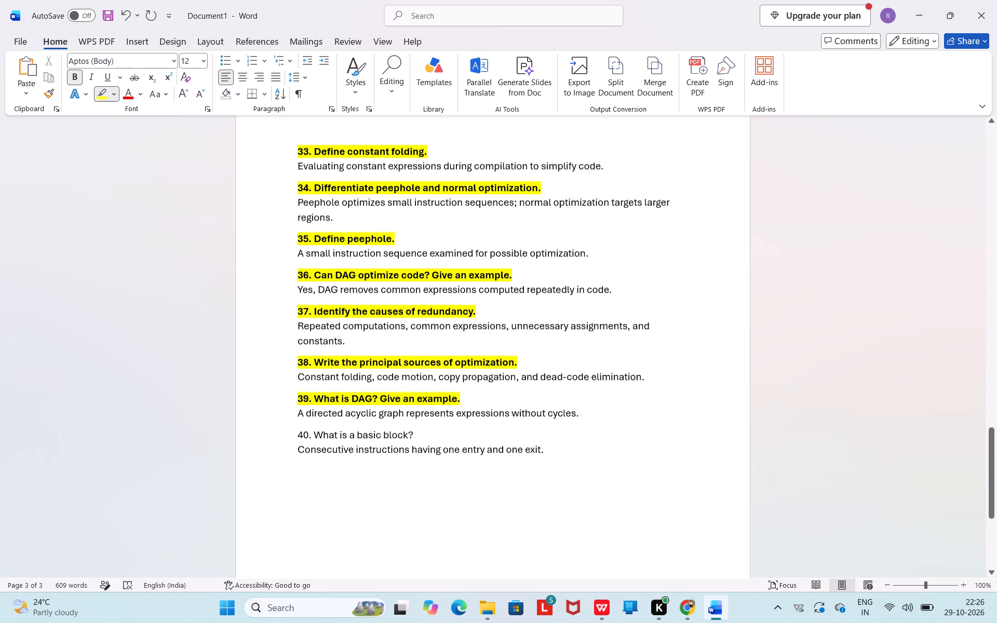
{"action": "scroll", "coordinate": [331, 414], "scroll_direction": "up", "scroll_amount": 5}
{"action": "scroll", "coordinate": [331, 414], "scroll_direction": "down", "scroll_amount": 3}
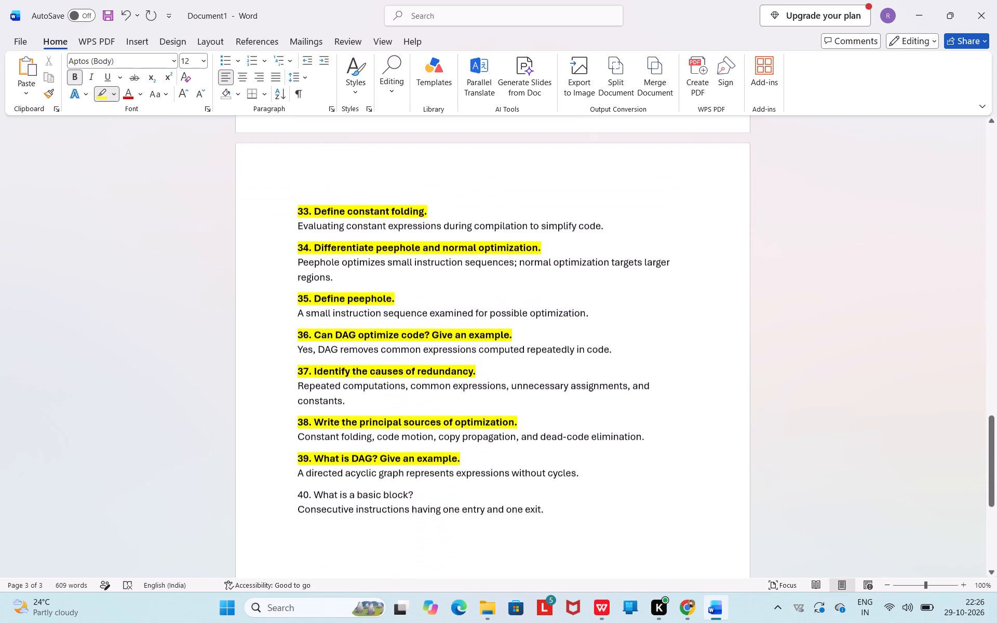
{"action": "left_click", "coordinate": [428, 489]}
{"action": "left_click_drag", "start_coordinate": [428, 489], "coordinate": [294, 492]}
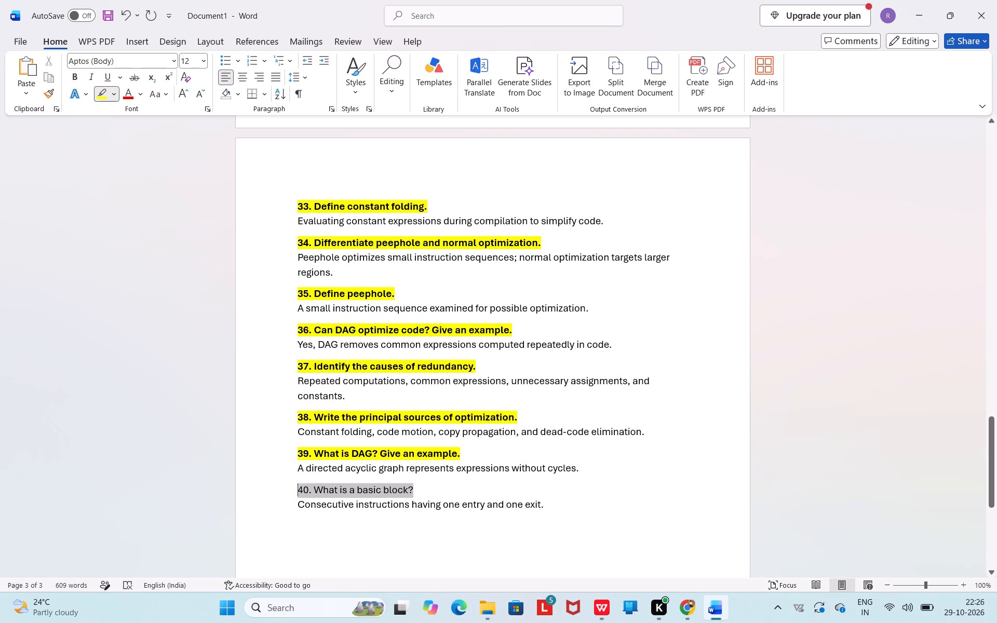
{"action": "left_click", "coordinate": [318, 519]}
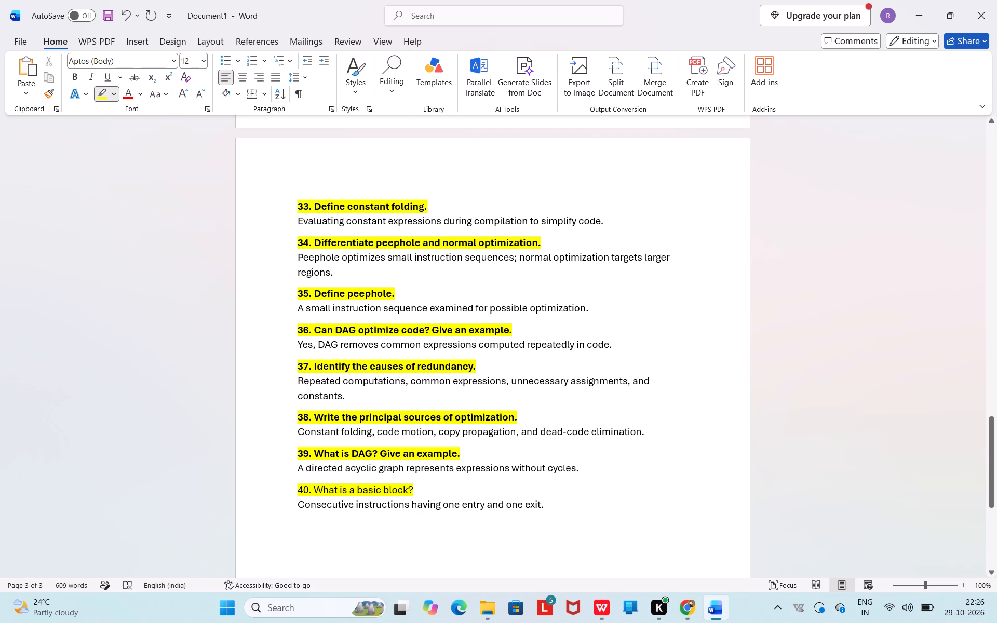
Review the formatting of the questions from the last page back up to the document heading.
{"action": "scroll", "coordinate": [292, 473], "scroll_direction": "up", "scroll_amount": 2}
{"action": "scroll", "coordinate": [292, 473], "scroll_direction": "down", "scroll_amount": 2}
{"action": "scroll", "coordinate": [292, 473], "scroll_direction": "up", "scroll_amount": 3}
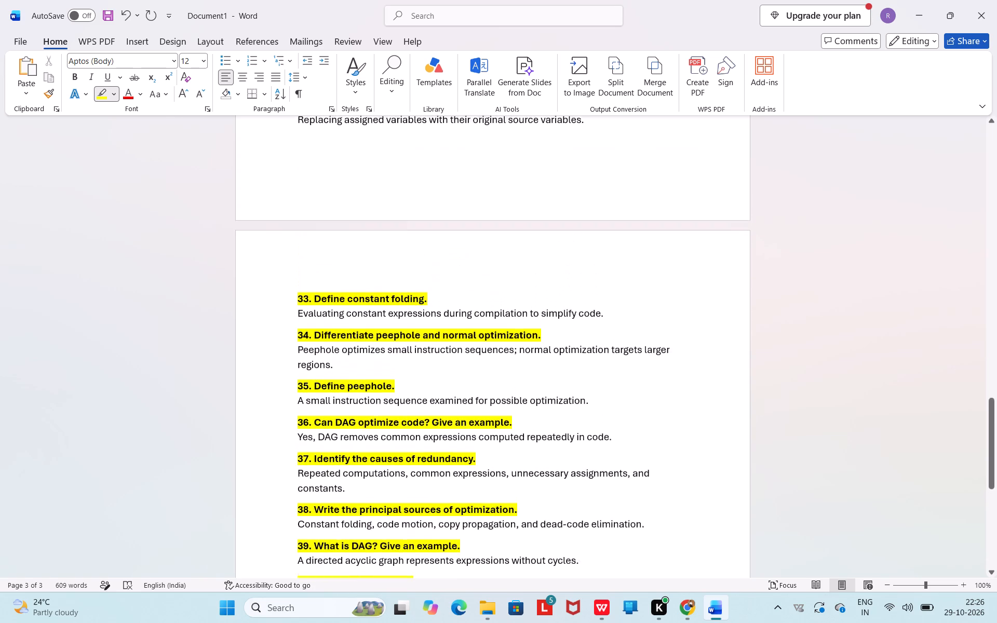
{"action": "scroll", "coordinate": [292, 473], "scroll_direction": "up", "scroll_amount": 19}
{"action": "scroll", "coordinate": [292, 473], "scroll_direction": "up", "scroll_amount": 13}
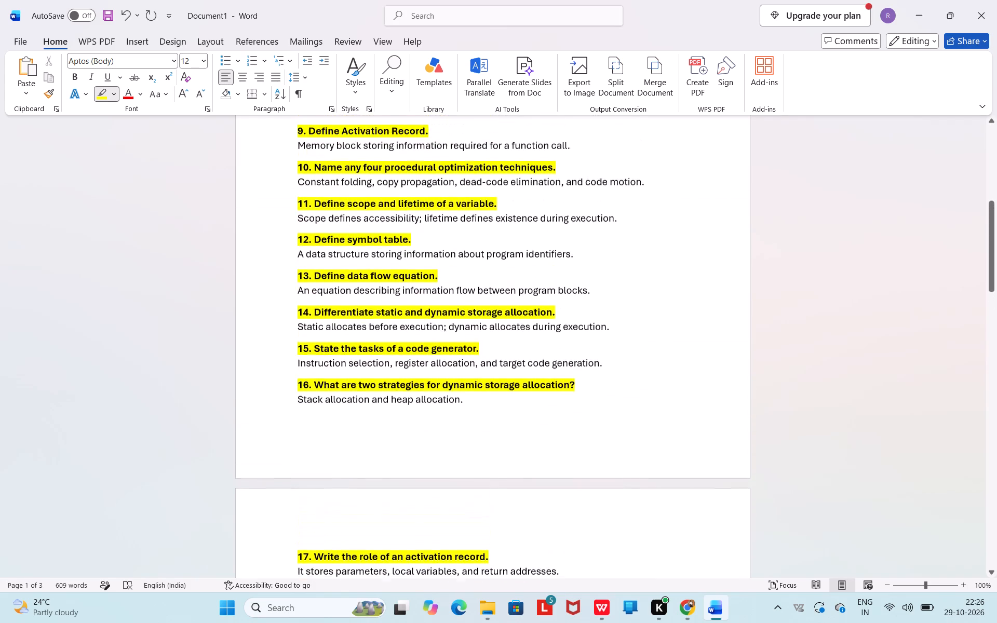
{"action": "scroll", "coordinate": [293, 473], "scroll_direction": "up", "scroll_amount": 14}
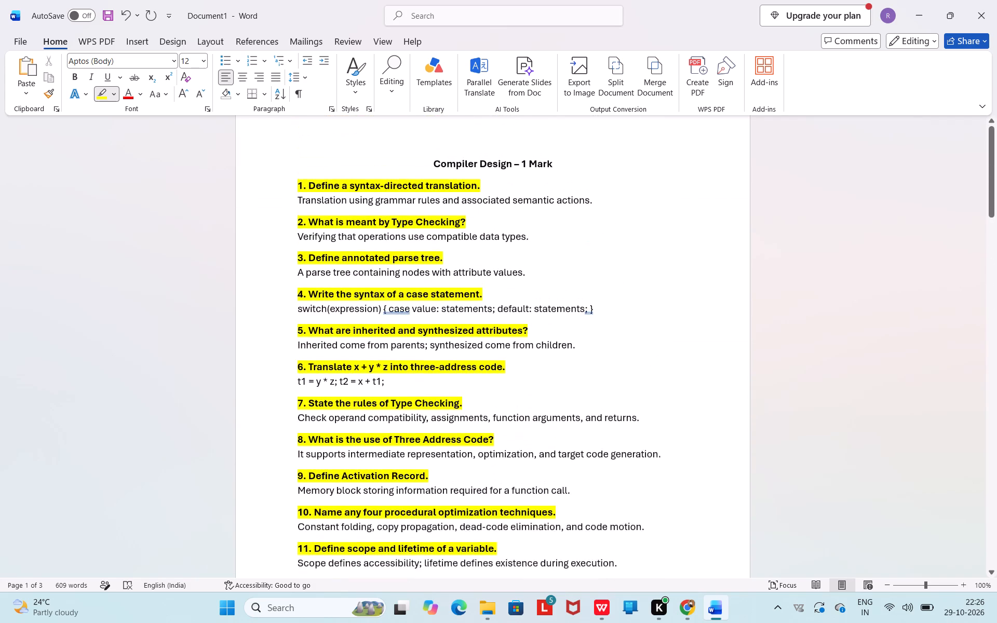
Read through the questions and answers from the Compiler Design – 1 Mark heading to question 40, checking their formatting.
{"action": "scroll", "coordinate": [293, 473], "scroll_direction": "up", "scroll_amount": 3}
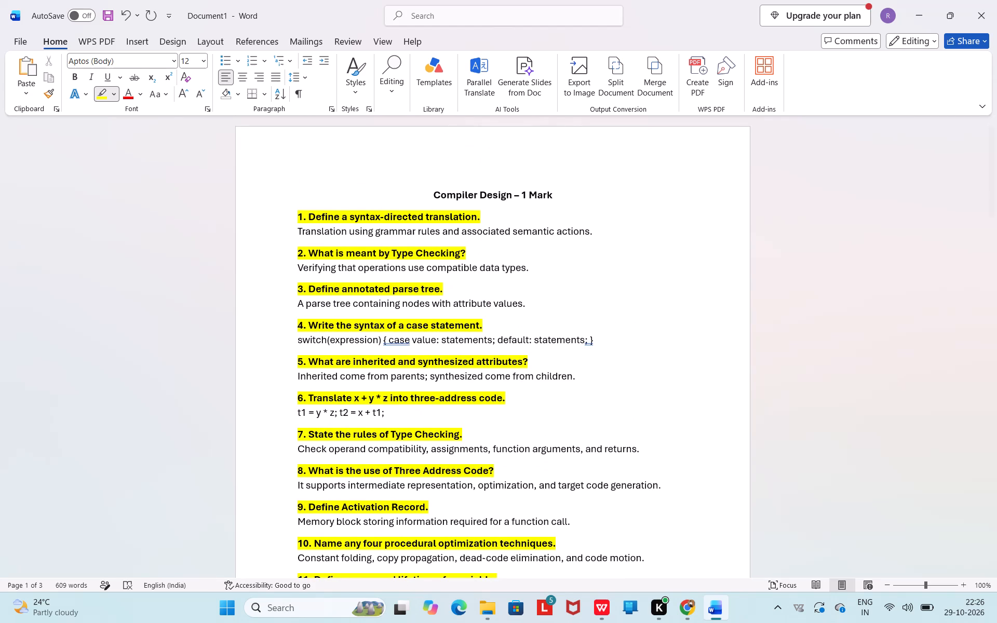
{"action": "scroll", "coordinate": [293, 473], "scroll_direction": "down", "scroll_amount": 1}
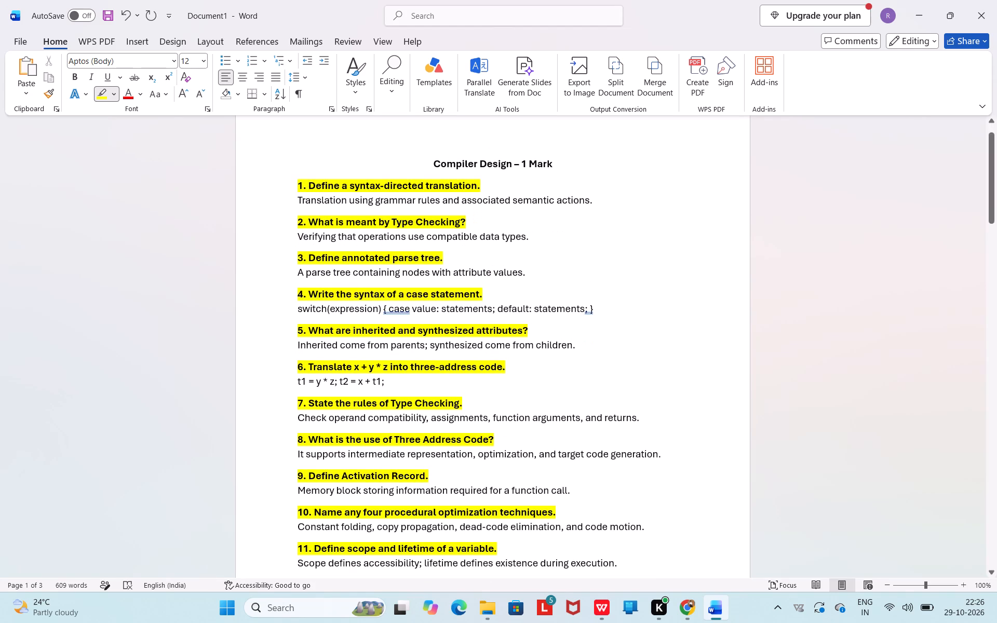
{"action": "scroll", "coordinate": [293, 473], "scroll_direction": "up", "scroll_amount": 1}
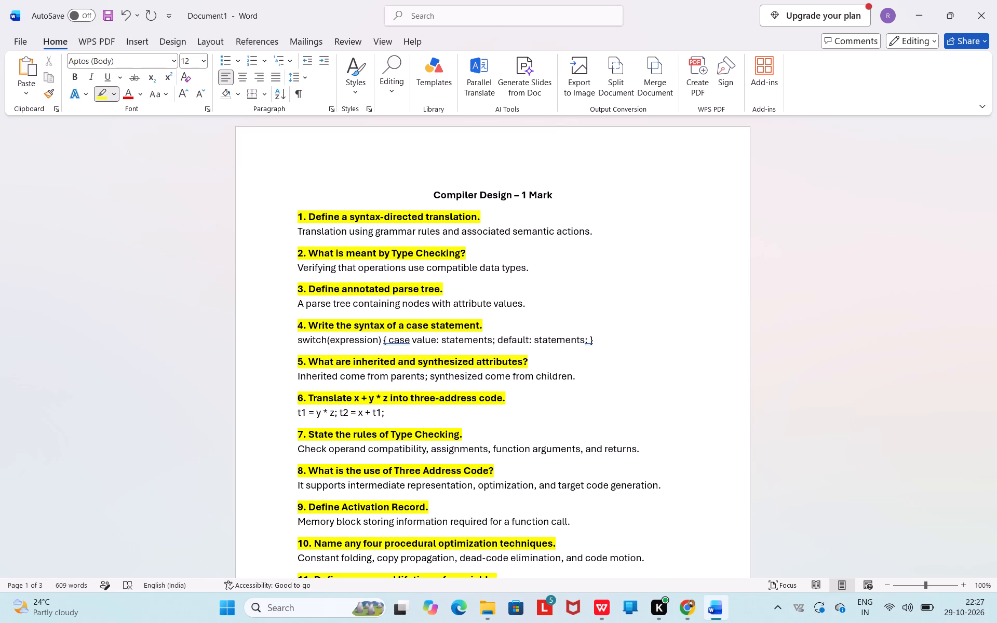
{"action": "scroll", "coordinate": [317, 475], "scroll_direction": "down", "scroll_amount": 2}
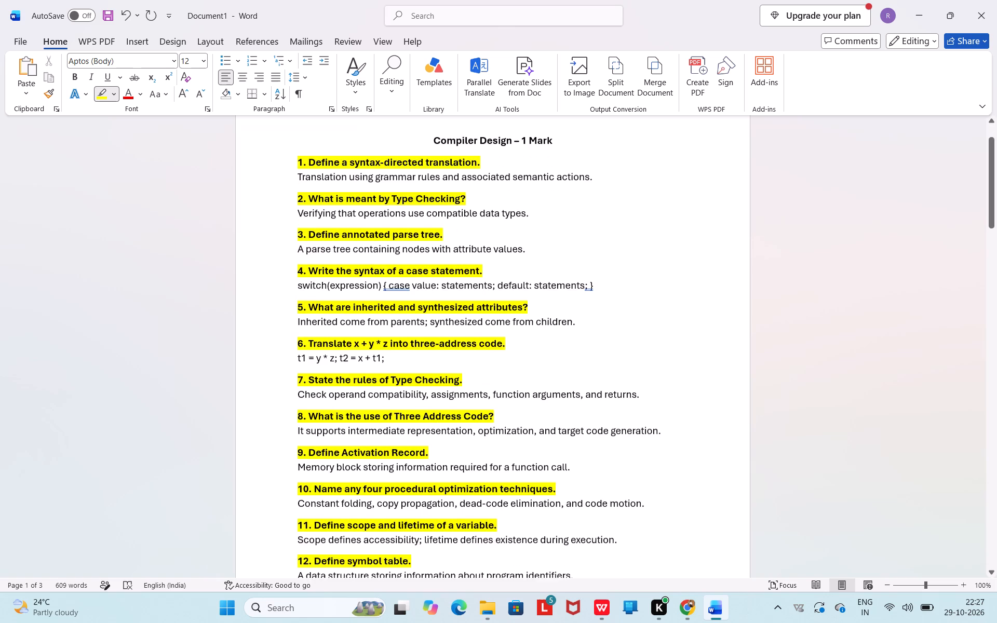
{"action": "scroll", "coordinate": [317, 475], "scroll_direction": "down", "scroll_amount": 2}
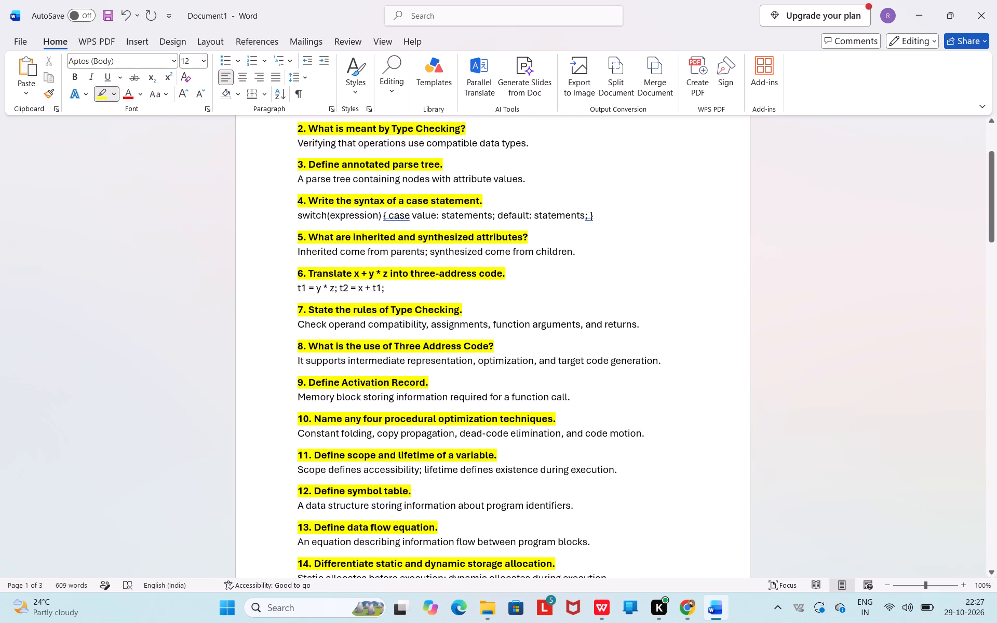
{"action": "scroll", "coordinate": [316, 471], "scroll_direction": "down", "scroll_amount": 1}
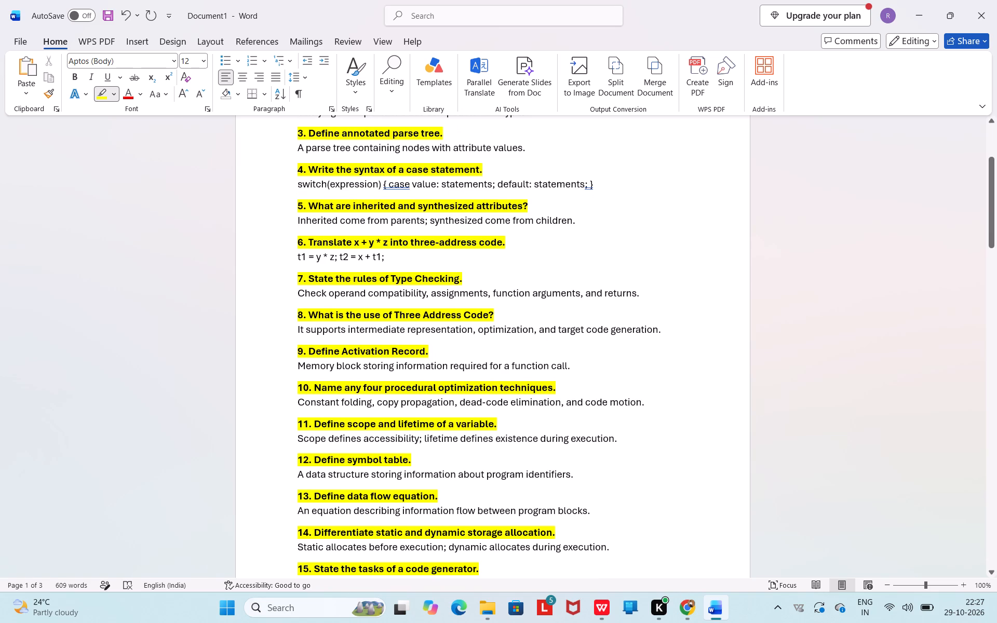
{"action": "scroll", "coordinate": [315, 467], "scroll_direction": "down", "scroll_amount": 4}
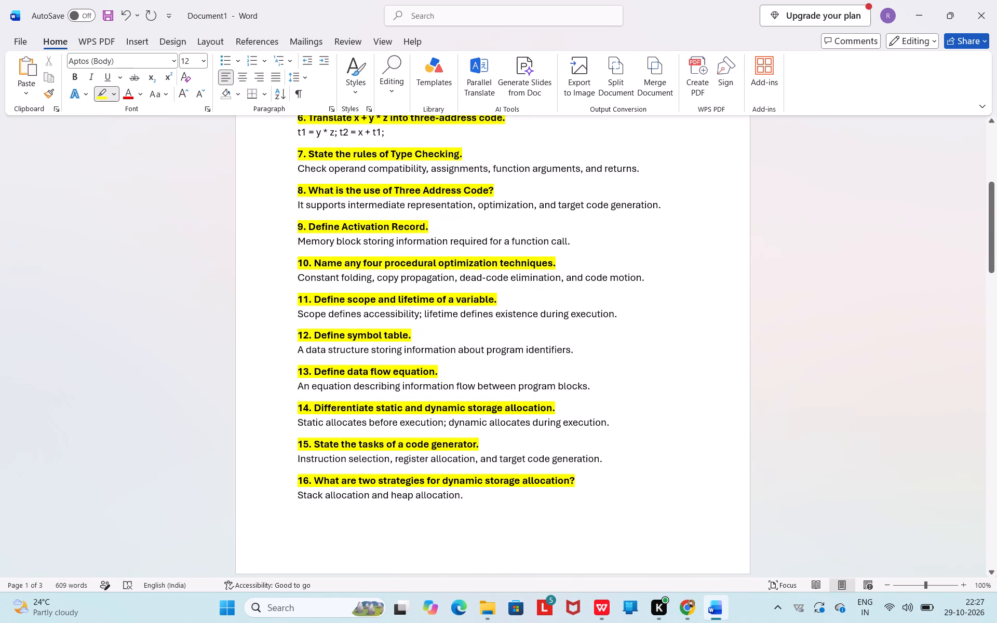
{"action": "scroll", "coordinate": [314, 465], "scroll_direction": "down", "scroll_amount": 1}
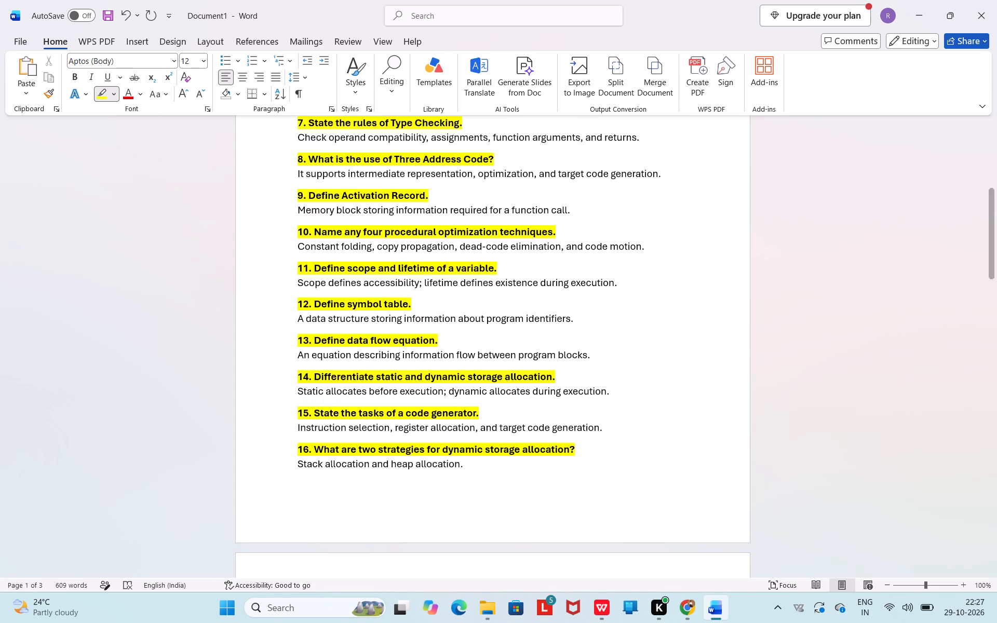
{"action": "scroll", "coordinate": [314, 465], "scroll_direction": "down", "scroll_amount": 3}
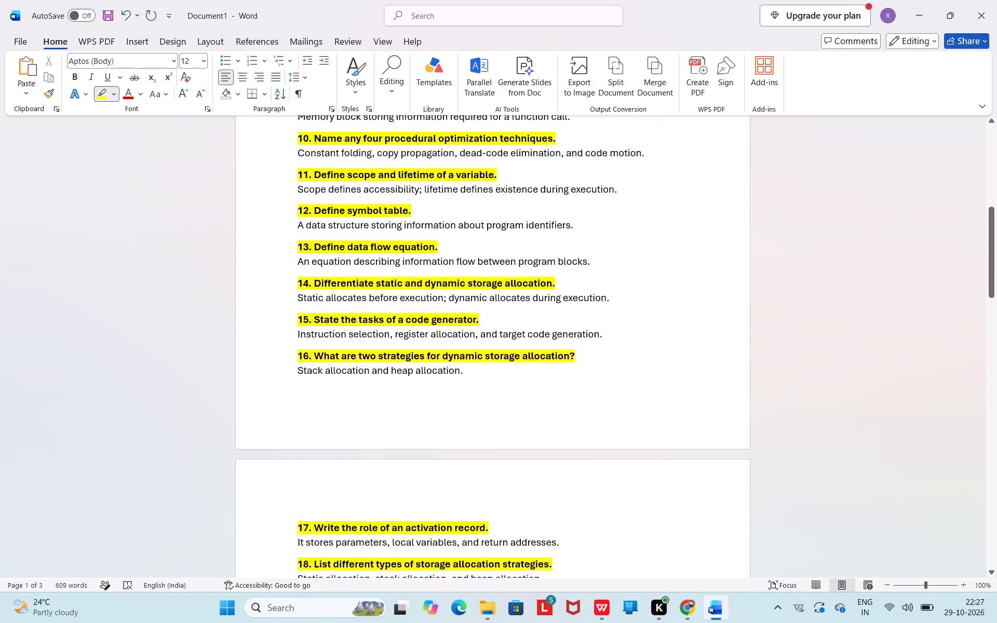
{"action": "scroll", "coordinate": [314, 465], "scroll_direction": "down", "scroll_amount": 2}
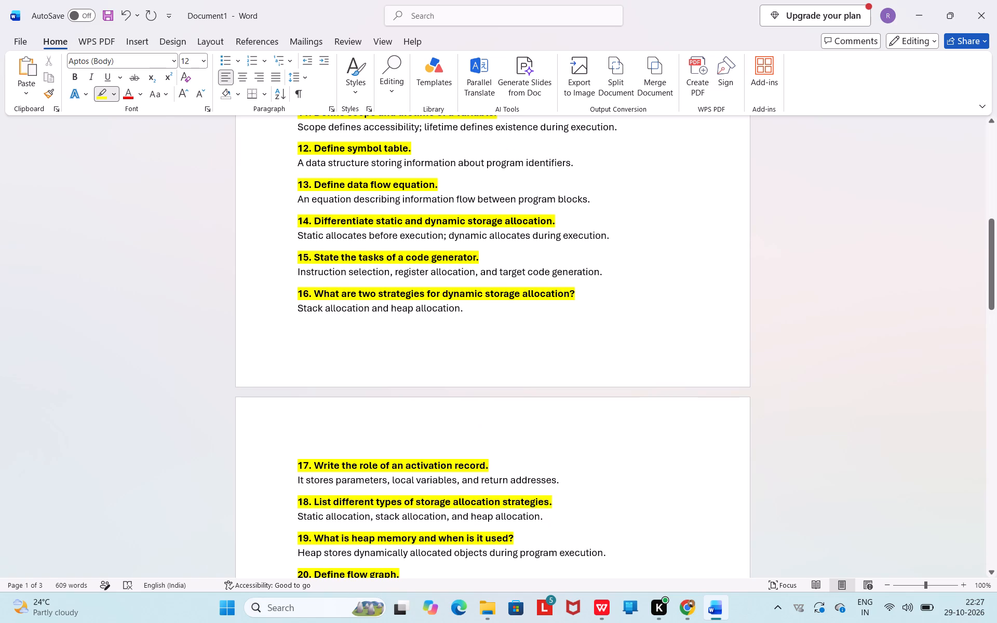
{"action": "scroll", "coordinate": [315, 456], "scroll_direction": "down", "scroll_amount": 7}
{"action": "scroll", "coordinate": [315, 456], "scroll_direction": "up", "scroll_amount": 4}
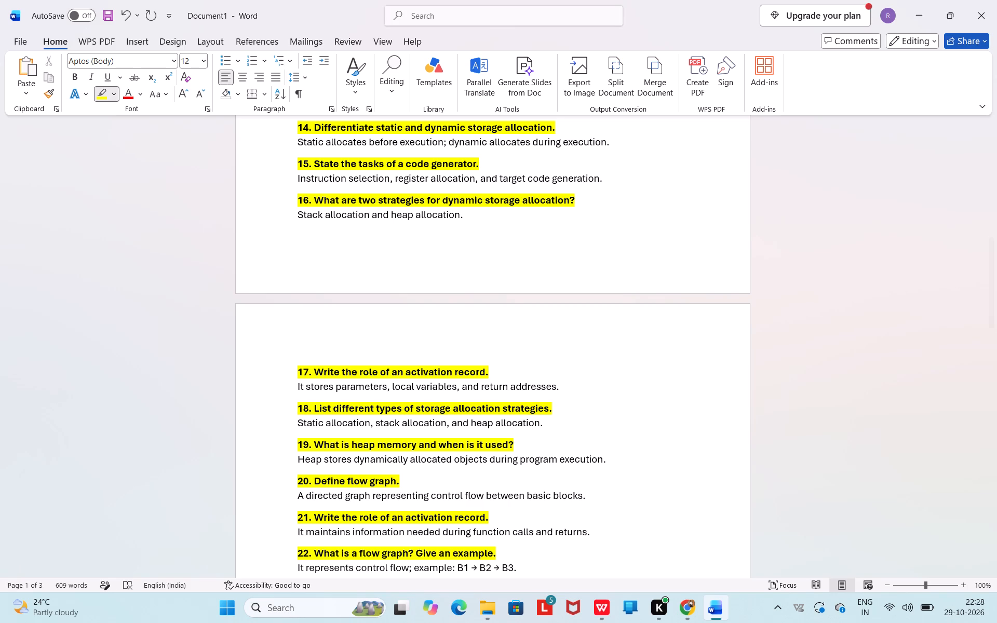
{"action": "scroll", "coordinate": [601, 342], "scroll_direction": "down", "scroll_amount": 3}
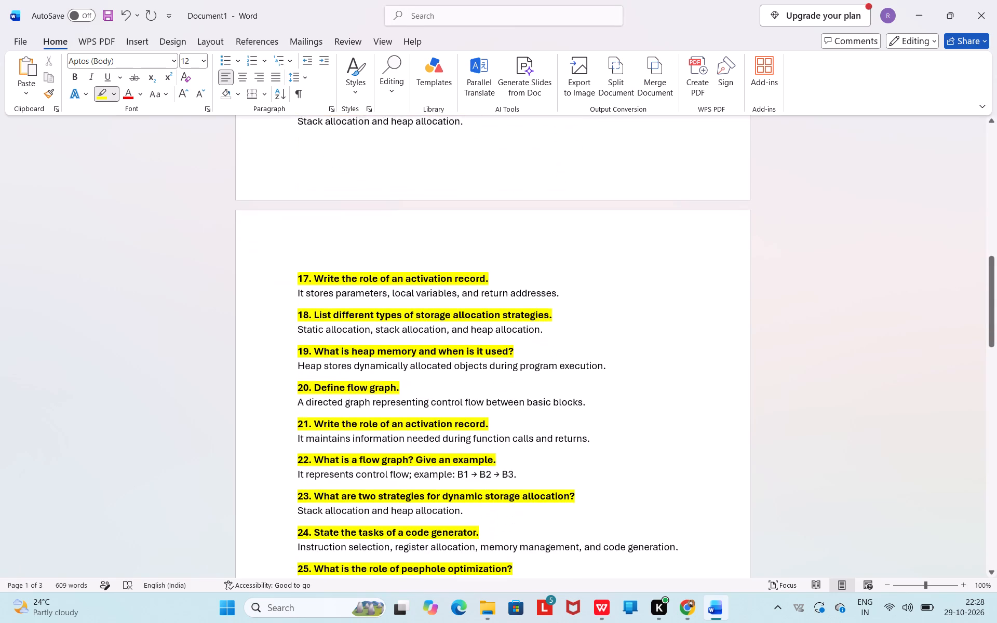
{"action": "scroll", "coordinate": [590, 337], "scroll_direction": "down", "scroll_amount": 7}
{"action": "scroll", "coordinate": [591, 337], "scroll_direction": "down", "scroll_amount": 20}
{"action": "scroll", "coordinate": [591, 337], "scroll_direction": "down", "scroll_amount": 11}
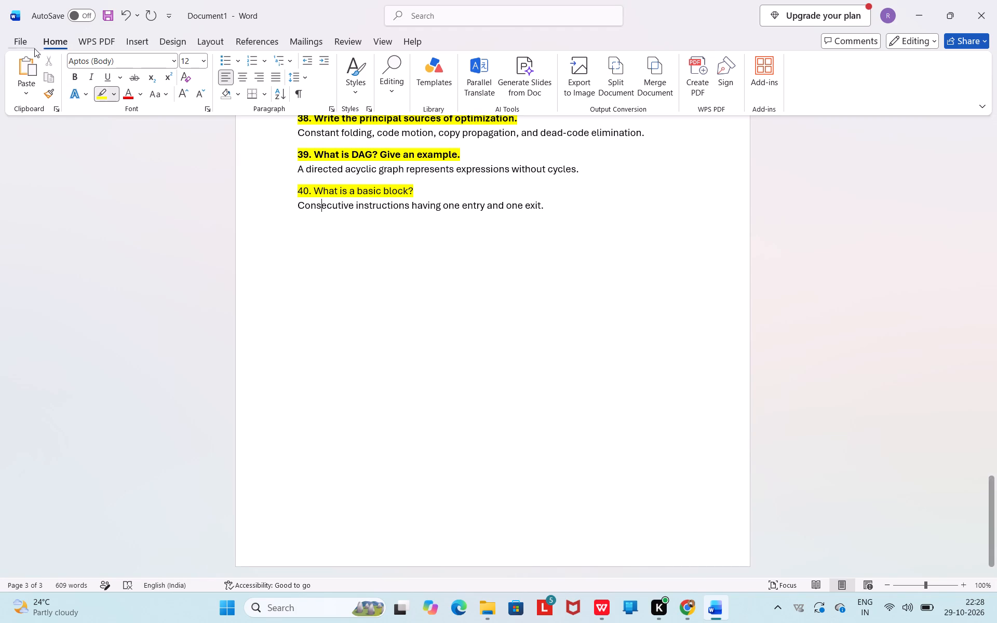
Save the document as a PDF named MID 2 1M in the MID 2 folder inside the CD folder.
{"action": "left_click", "coordinate": [20, 40]}
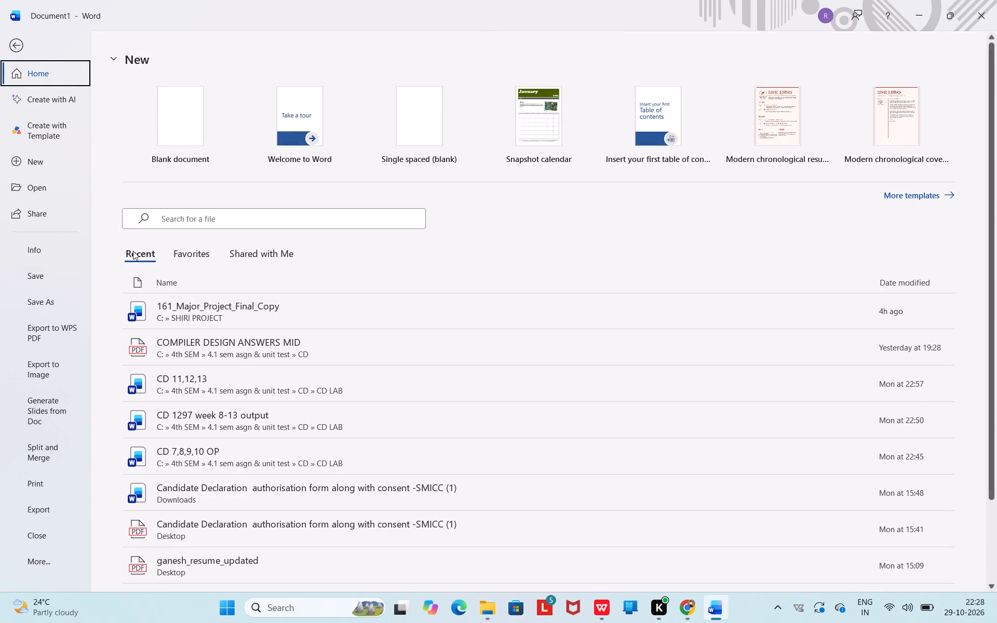
{"action": "left_click", "coordinate": [50, 300]}
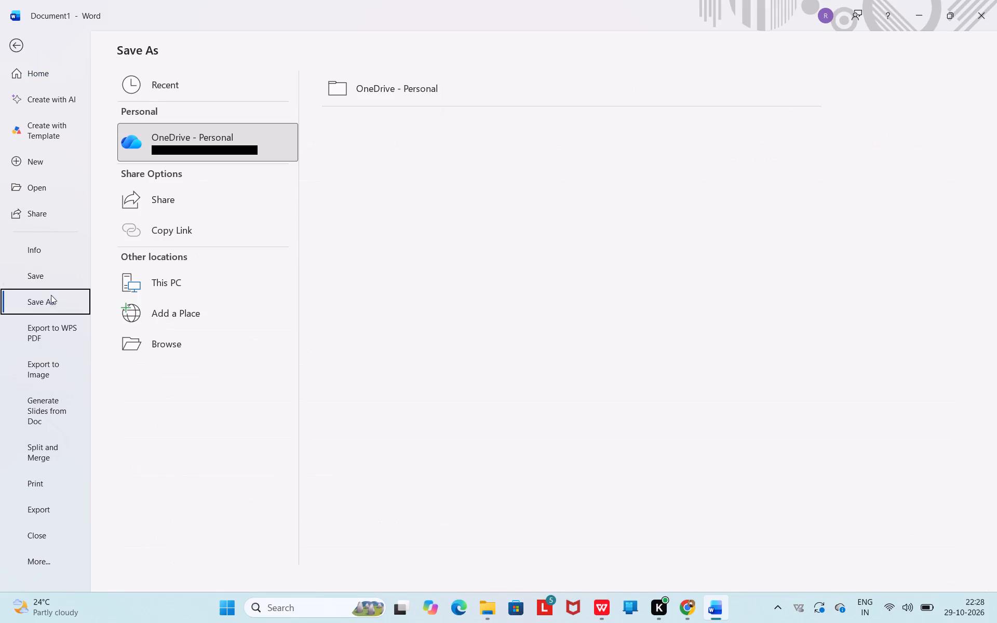
{"action": "left_click", "coordinate": [176, 281]}
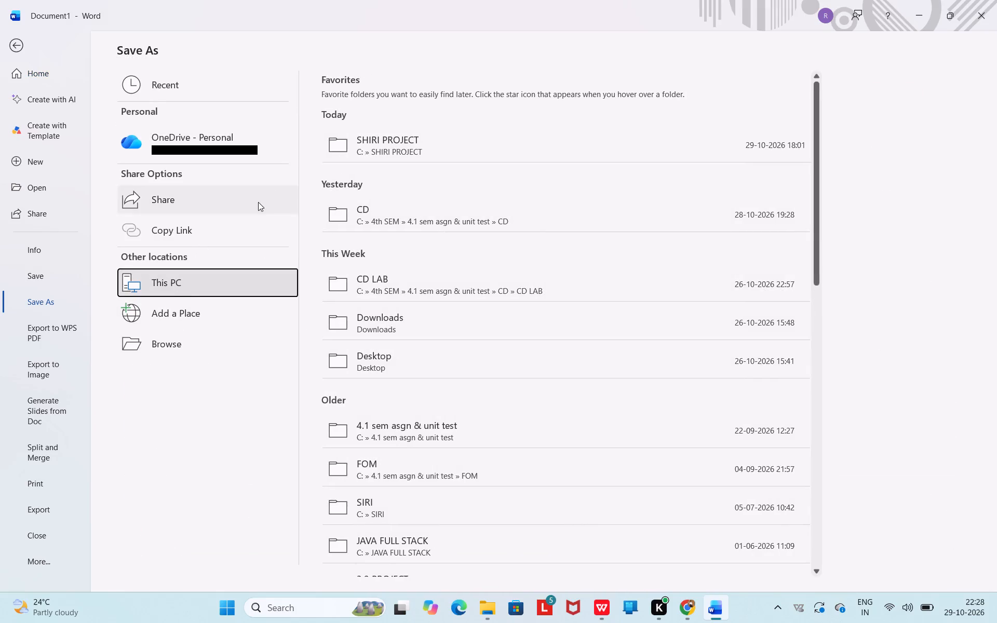
{"action": "double_click", "coordinate": [426, 210]}
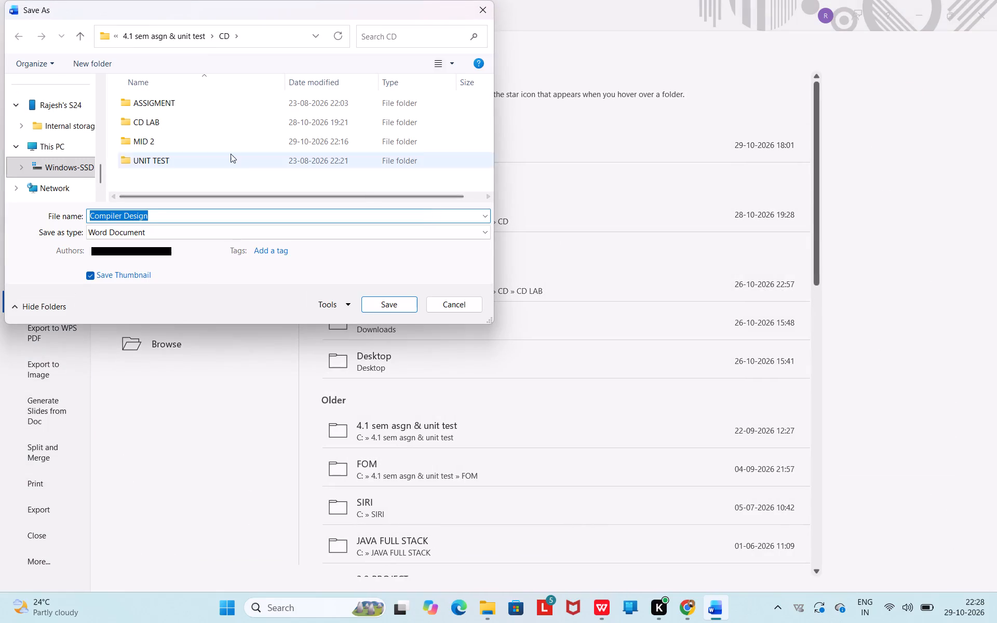
{"action": "triple_click", "coordinate": [204, 144]}
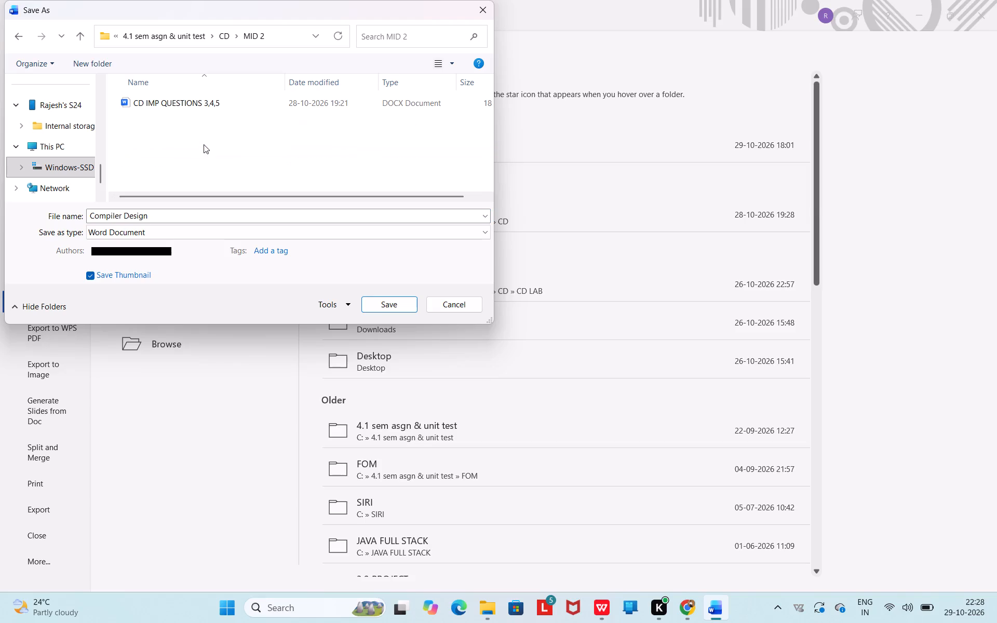
{"action": "left_click", "coordinate": [195, 227]}
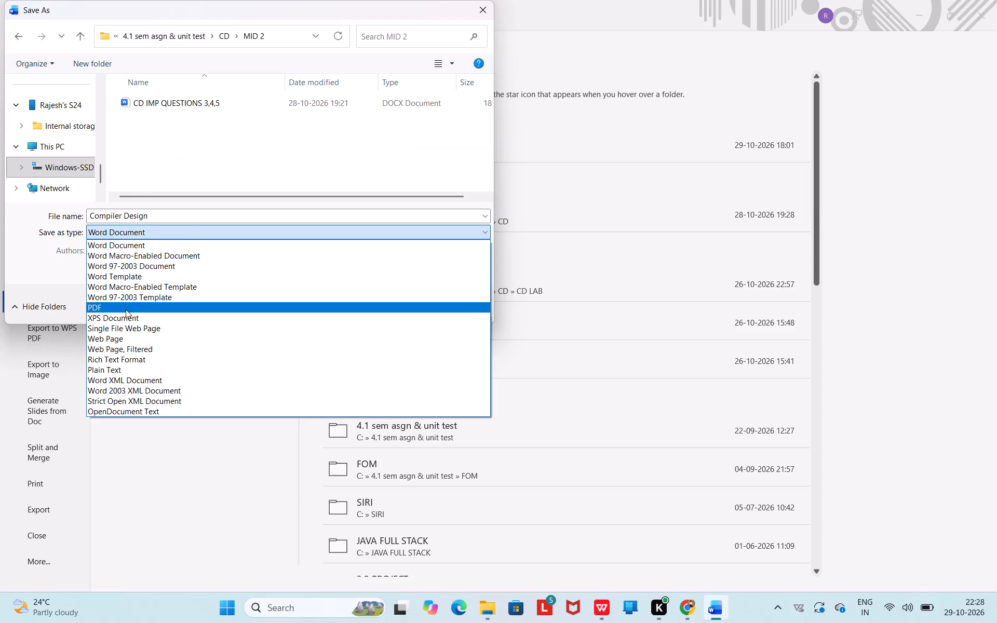
{"action": "left_click", "coordinate": [125, 312]}
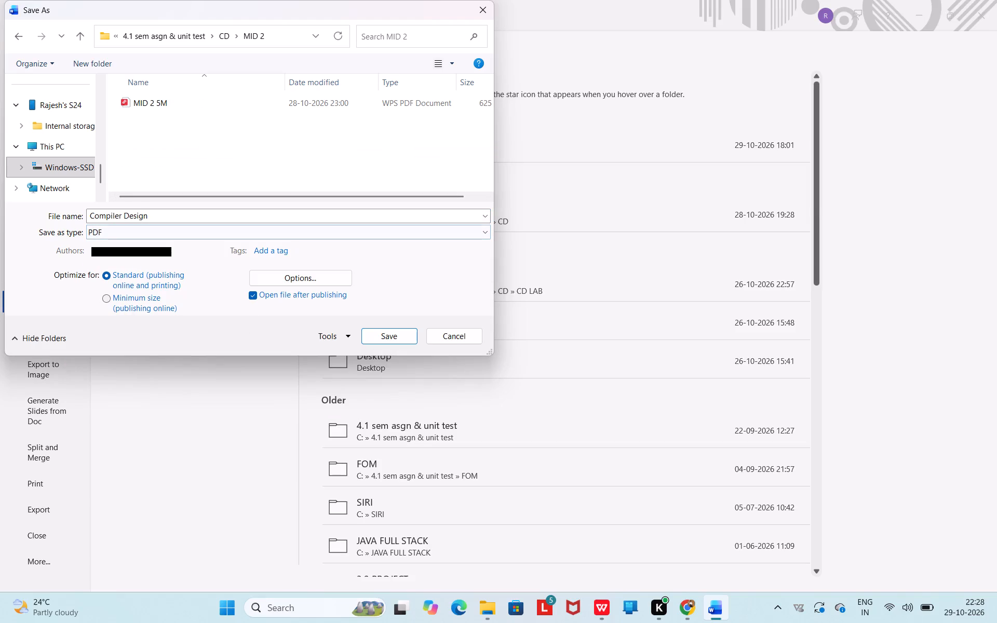
{"action": "left_click_drag", "start_coordinate": [158, 215], "coordinate": [85, 209]}
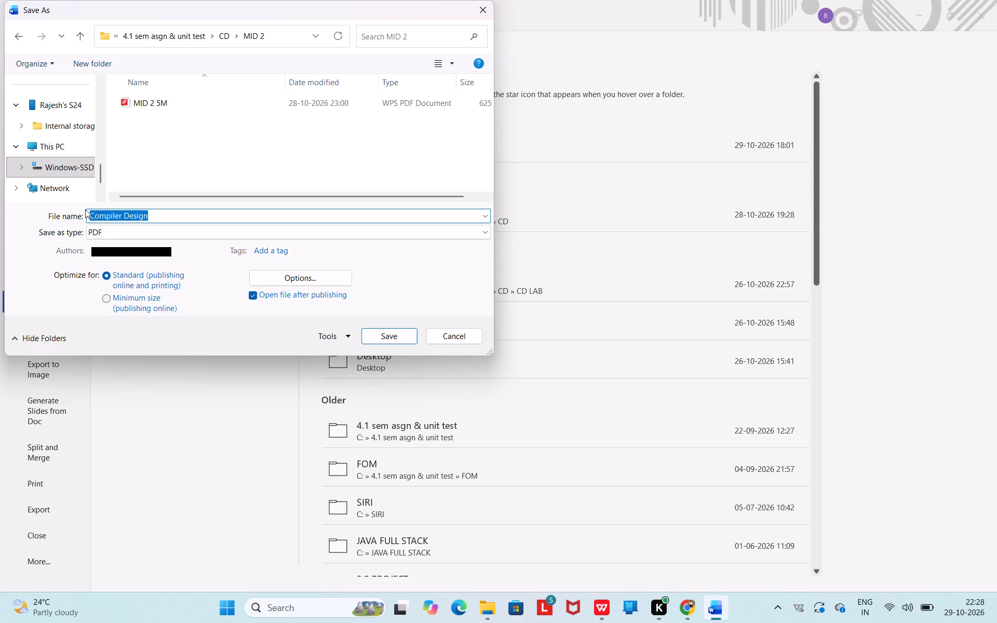
{"action": "key", "text": "BackSpace"}
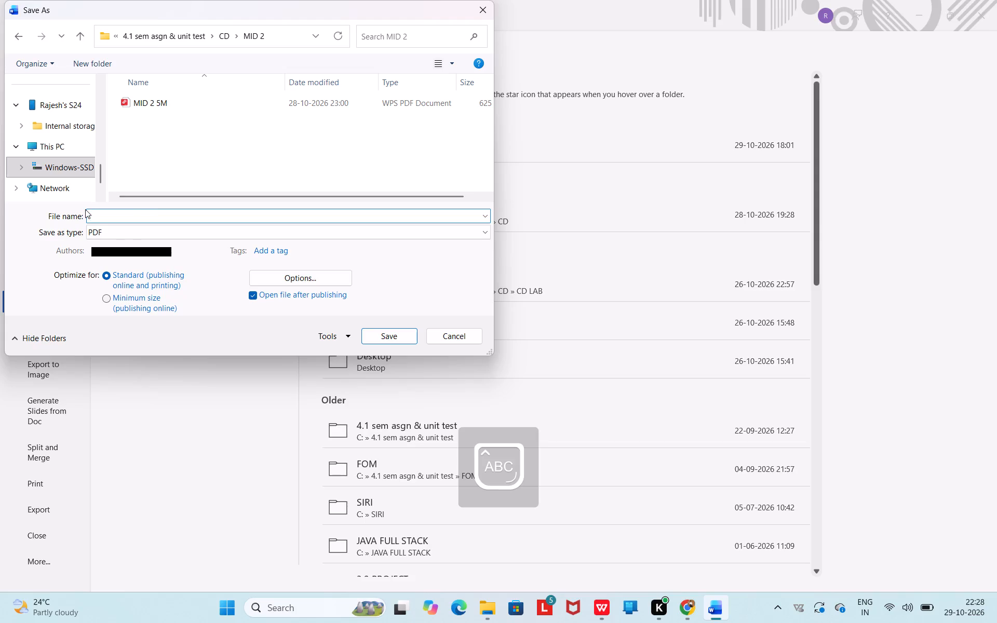
{"action": "type", "text": "MI"}
{"action": "type", "text": "D 2"}
{"action": "key", "text": "space"}
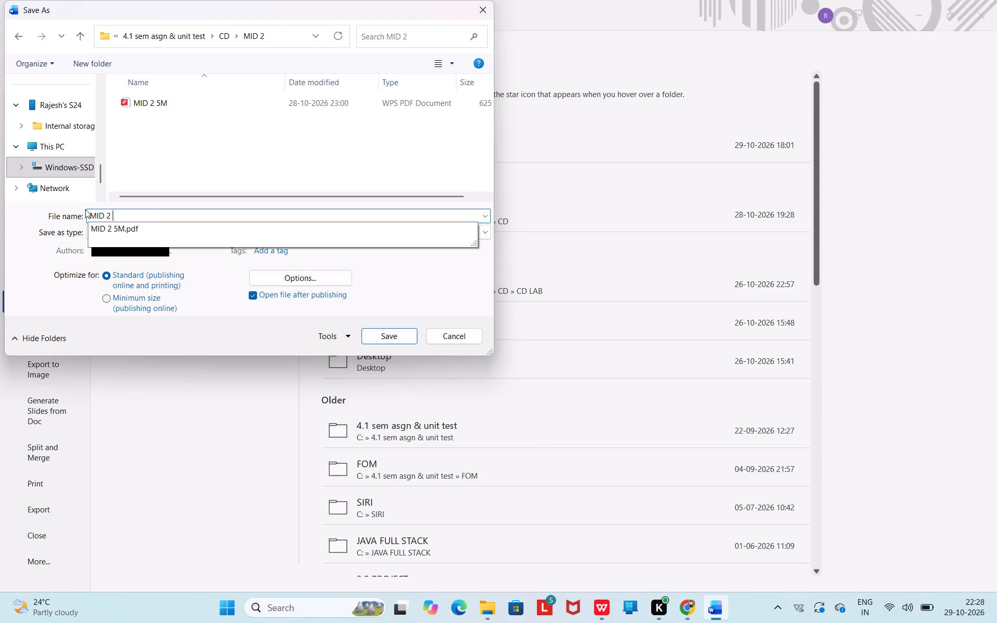
{"action": "key", "text": "1"}
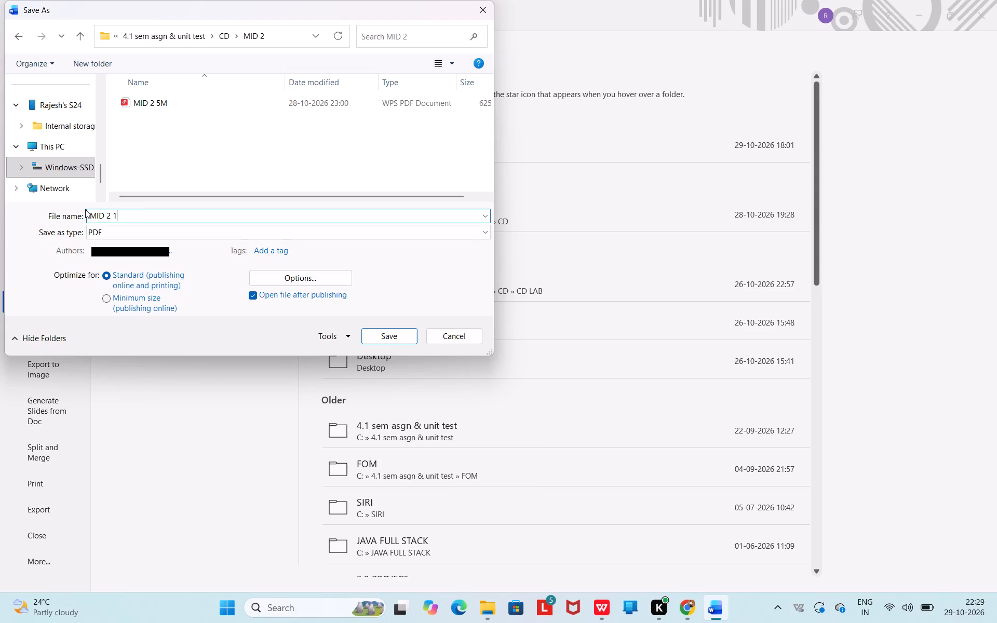
{"action": "key", "text": "m"}
{"action": "left_click", "coordinate": [379, 338]}
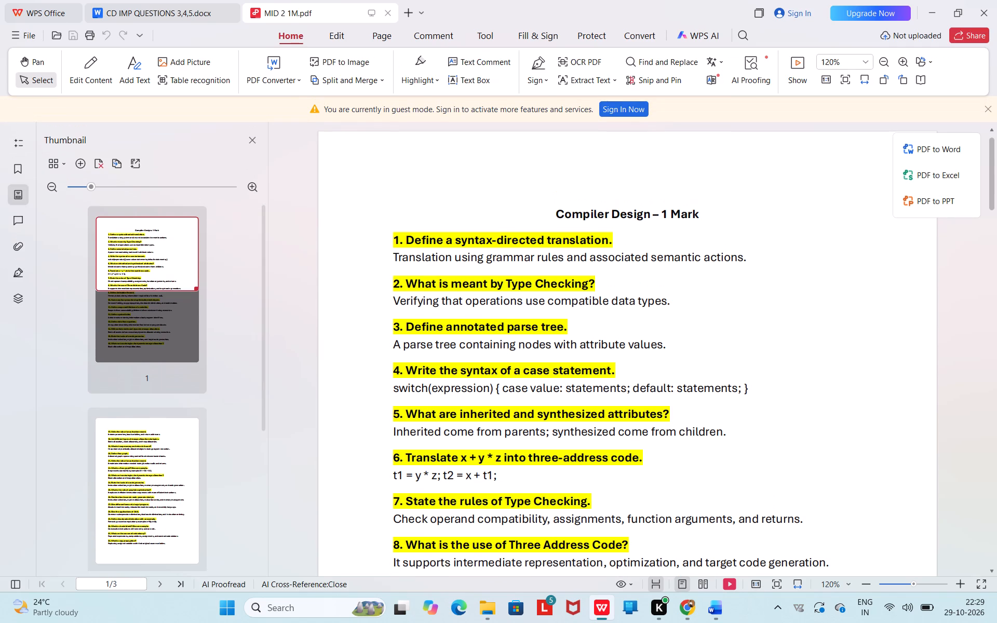
Look through the pages of the exported MID 2 1M PDF to check the questions and highlighting.
{"action": "scroll", "coordinate": [534, 283], "scroll_direction": "down", "scroll_amount": 15}
{"action": "scroll", "coordinate": [537, 283], "scroll_direction": "down", "scroll_amount": 8}
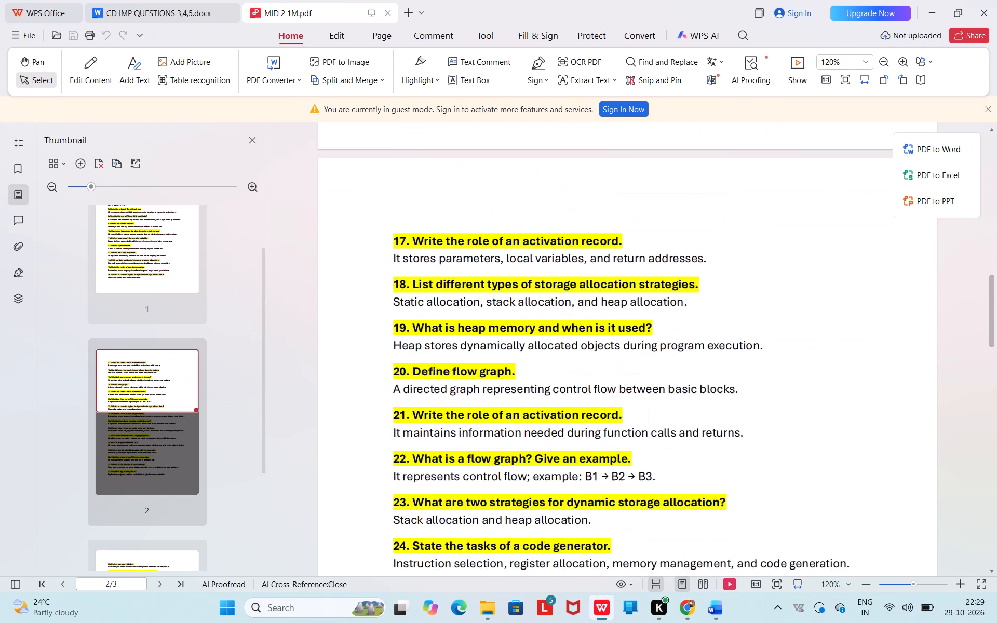
{"action": "scroll", "coordinate": [537, 283], "scroll_direction": "down", "scroll_amount": 20}
{"action": "scroll", "coordinate": [537, 283], "scroll_direction": "down", "scroll_amount": 15}
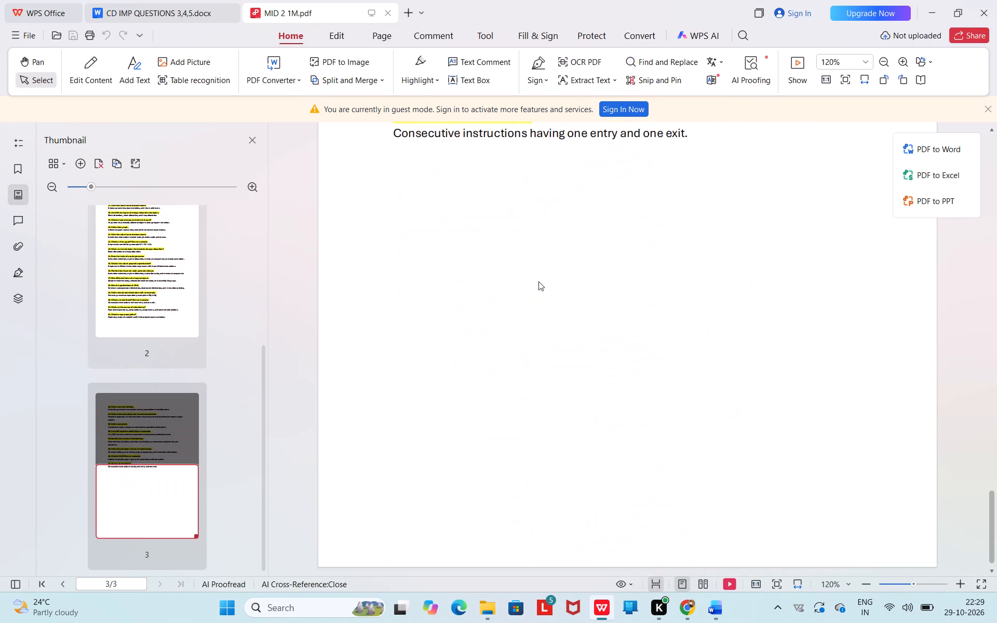
{"action": "scroll", "coordinate": [538, 281], "scroll_direction": "down", "scroll_amount": 5}
{"action": "scroll", "coordinate": [538, 281], "scroll_direction": "up", "scroll_amount": 17}
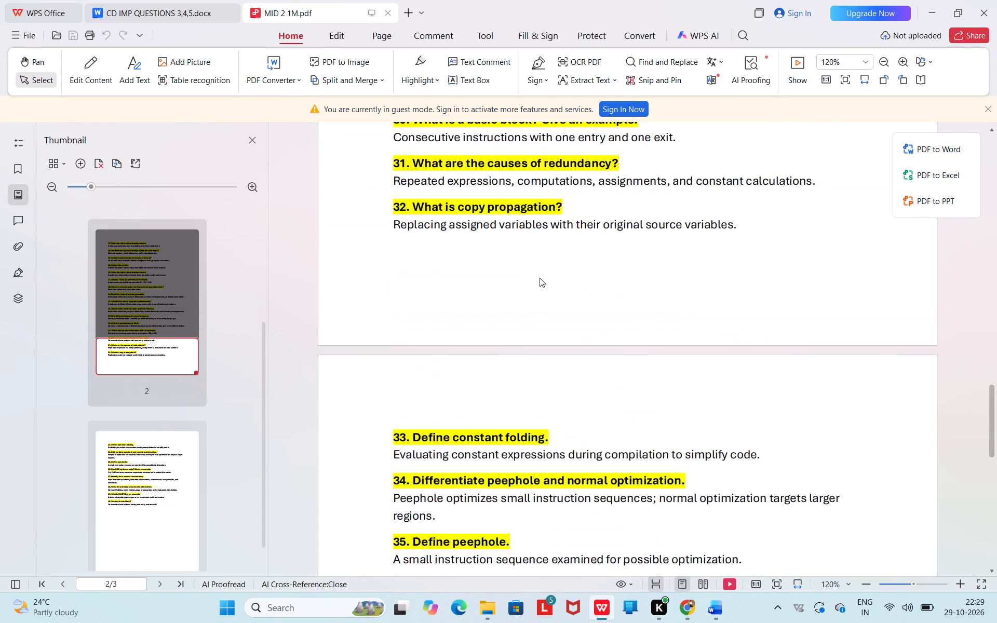
{"action": "scroll", "coordinate": [540, 277], "scroll_direction": "up", "scroll_amount": 15}
{"action": "scroll", "coordinate": [544, 277], "scroll_direction": "down", "scroll_amount": 2}
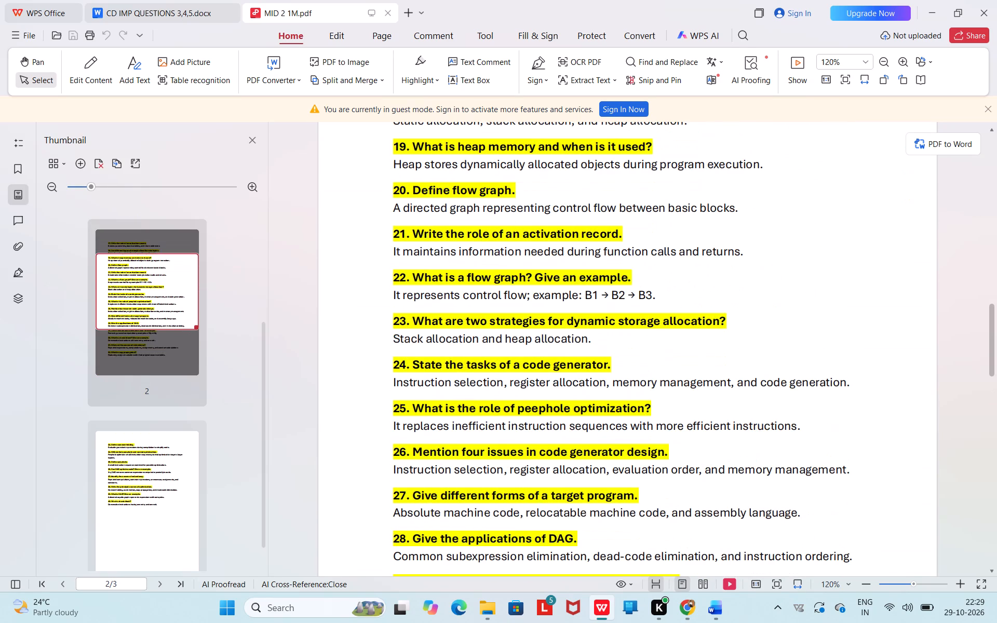
Switch back to Word and delete the document's entire content, from the heading to the answer of question 40.
{"action": "left_click", "coordinate": [722, 605]}
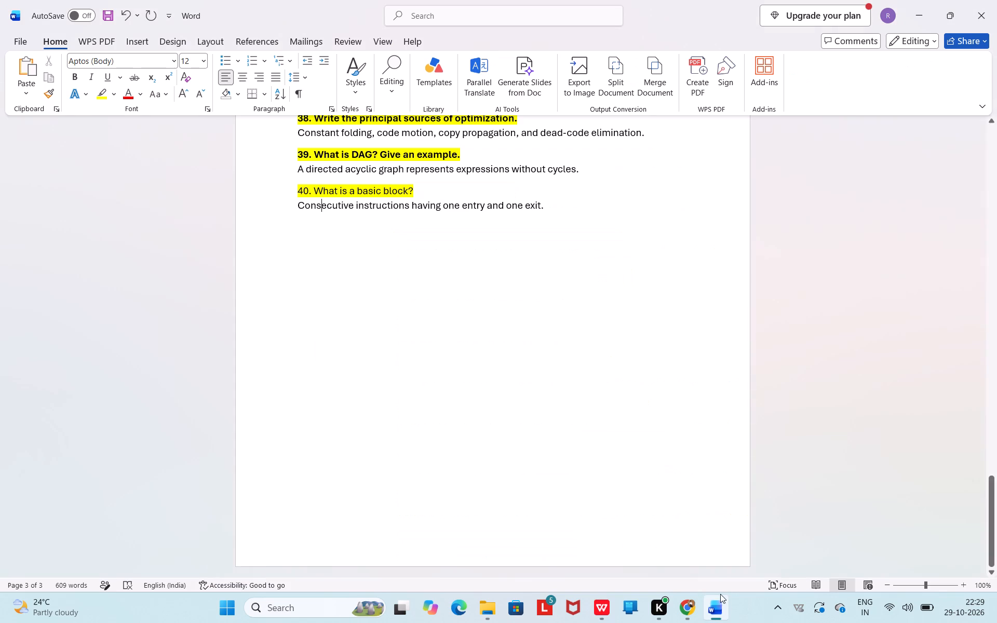
{"action": "scroll", "coordinate": [467, 279], "scroll_direction": "up", "scroll_amount": 2}
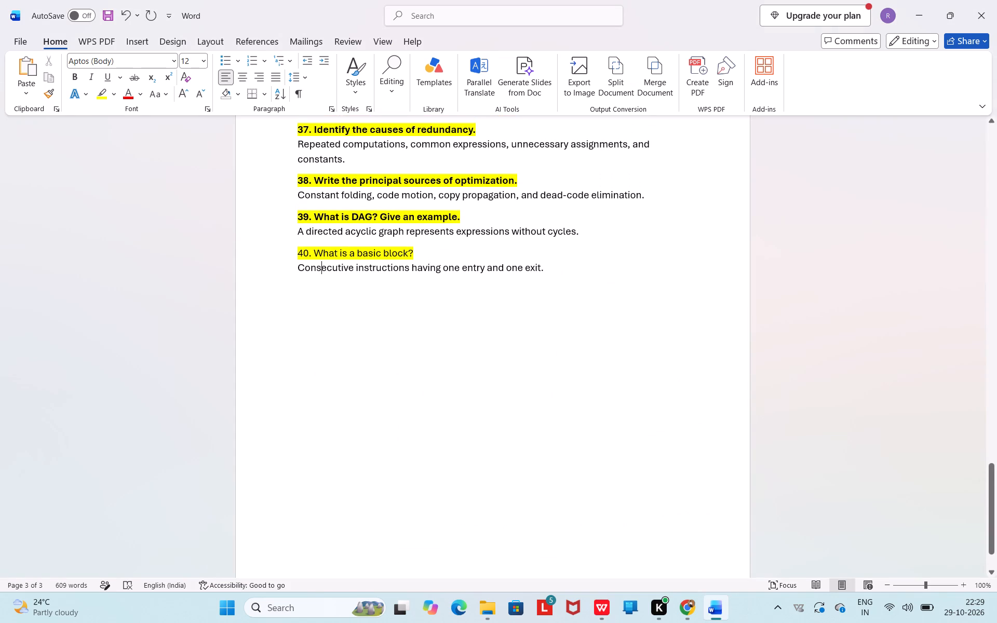
{"action": "left_click_drag", "start_coordinate": [540, 415], "coordinate": [382, 0]}
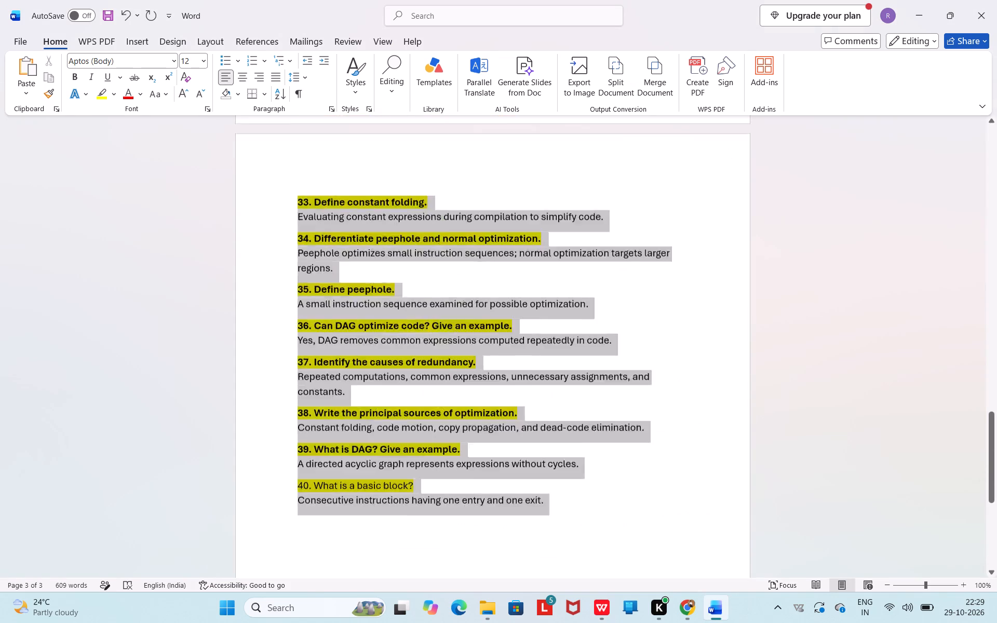
{"action": "left_click_drag", "start_coordinate": [382, 0], "coordinate": [374, 0]}
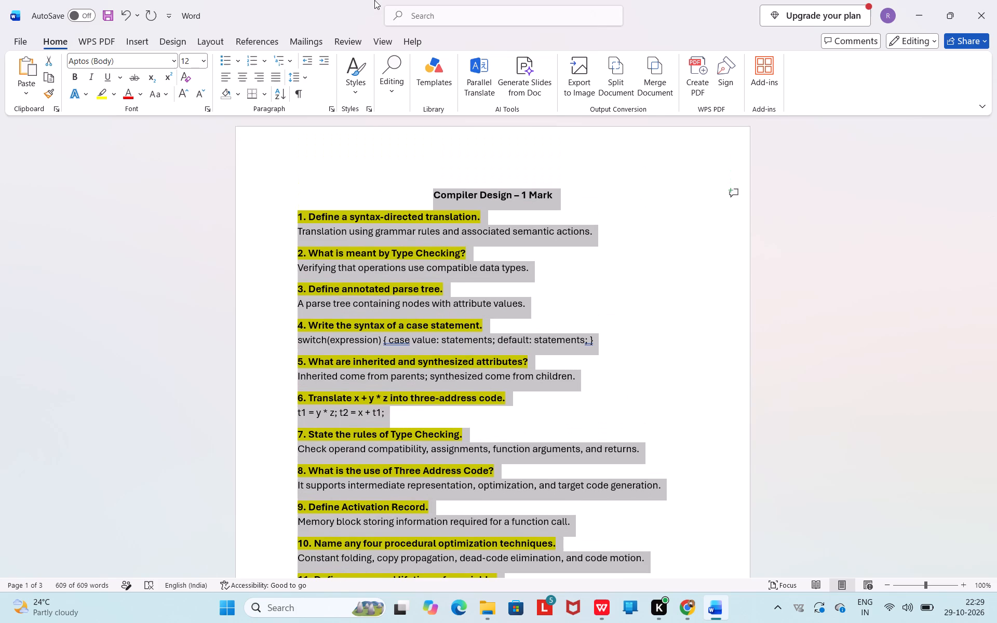
{"action": "key", "text": "Delete"}
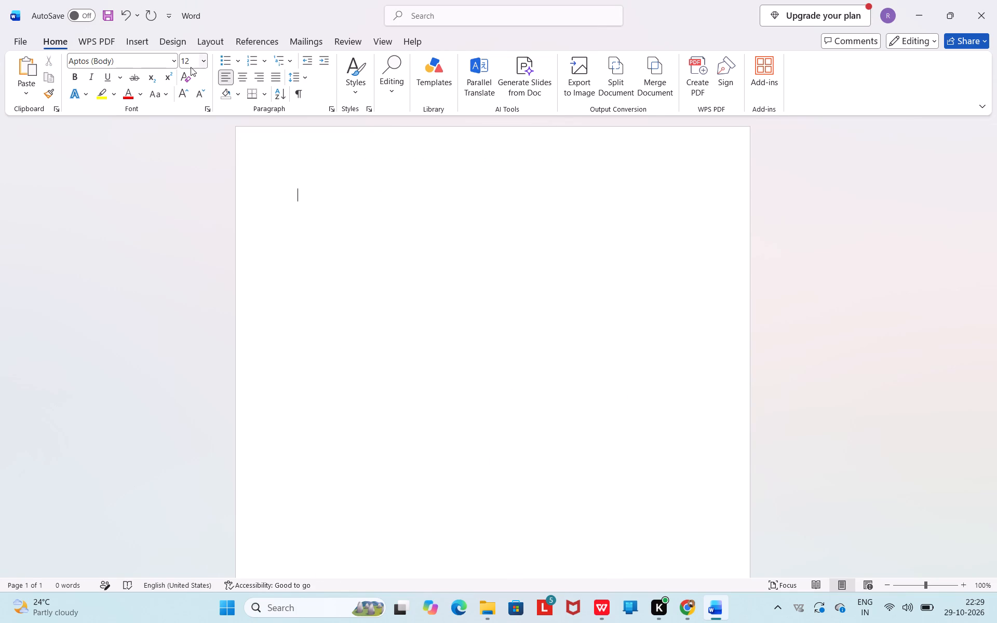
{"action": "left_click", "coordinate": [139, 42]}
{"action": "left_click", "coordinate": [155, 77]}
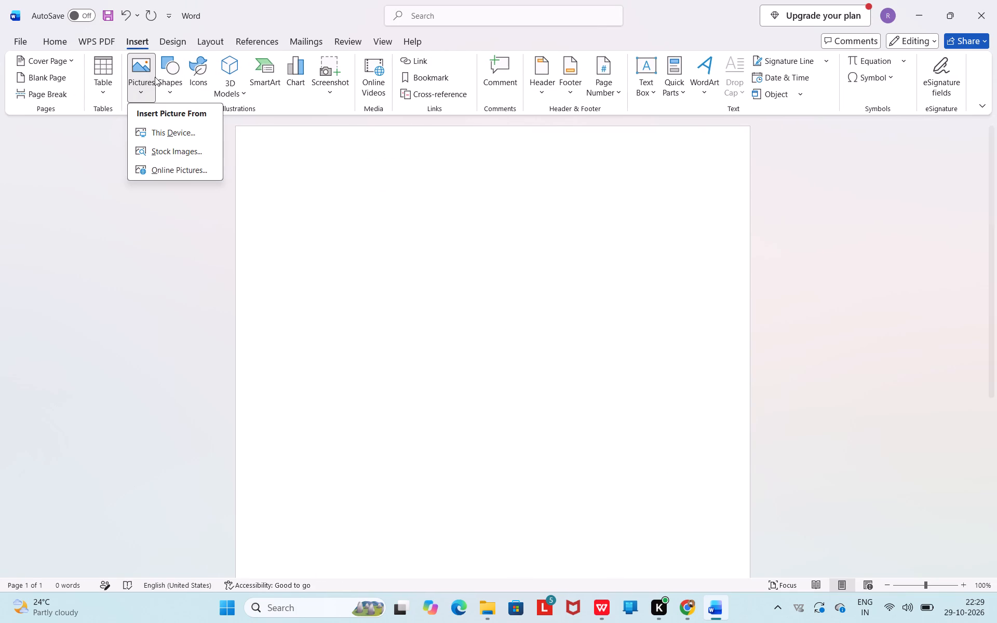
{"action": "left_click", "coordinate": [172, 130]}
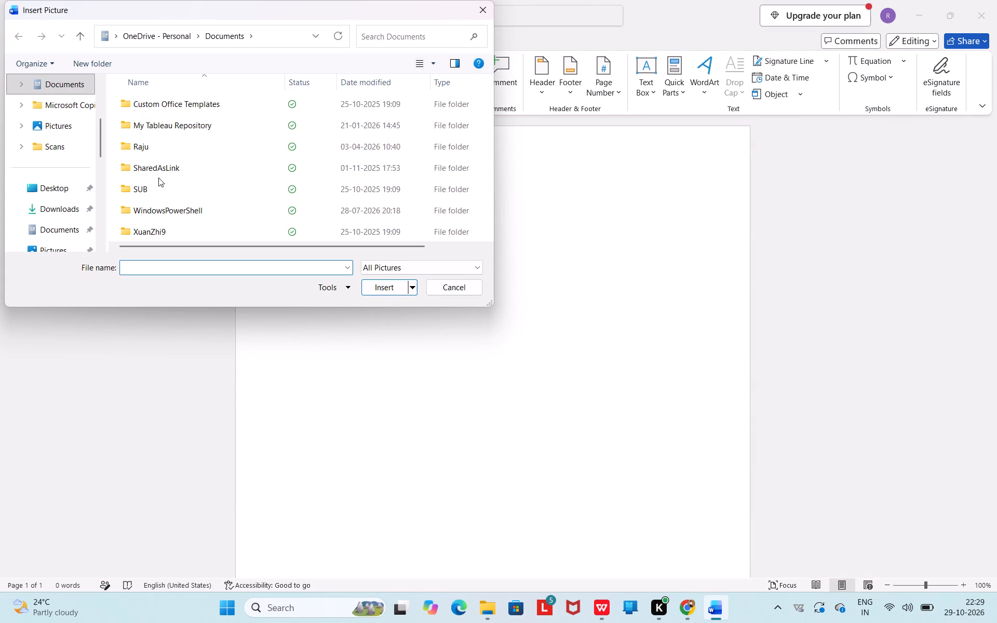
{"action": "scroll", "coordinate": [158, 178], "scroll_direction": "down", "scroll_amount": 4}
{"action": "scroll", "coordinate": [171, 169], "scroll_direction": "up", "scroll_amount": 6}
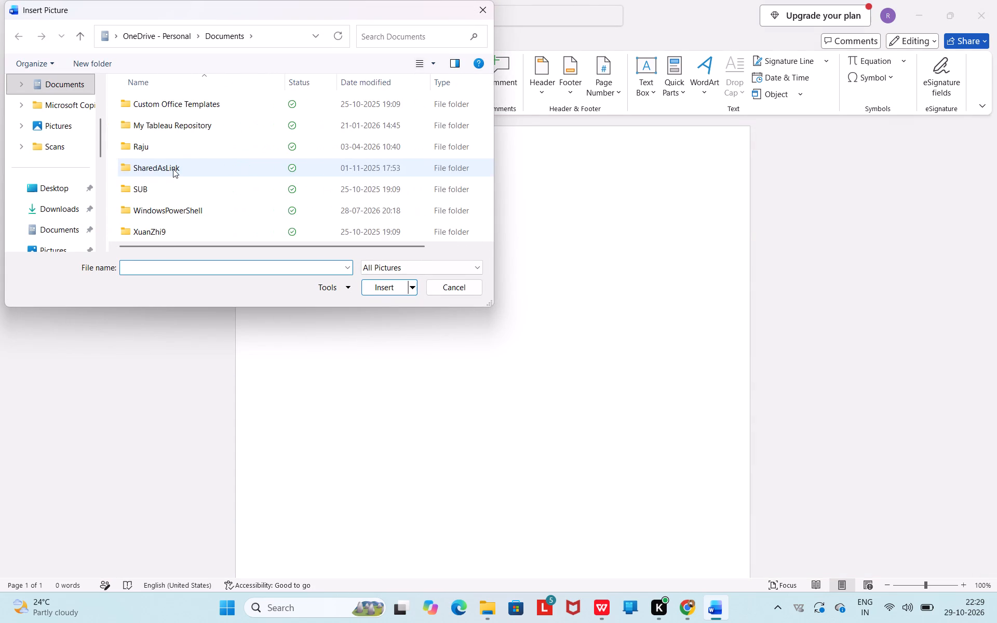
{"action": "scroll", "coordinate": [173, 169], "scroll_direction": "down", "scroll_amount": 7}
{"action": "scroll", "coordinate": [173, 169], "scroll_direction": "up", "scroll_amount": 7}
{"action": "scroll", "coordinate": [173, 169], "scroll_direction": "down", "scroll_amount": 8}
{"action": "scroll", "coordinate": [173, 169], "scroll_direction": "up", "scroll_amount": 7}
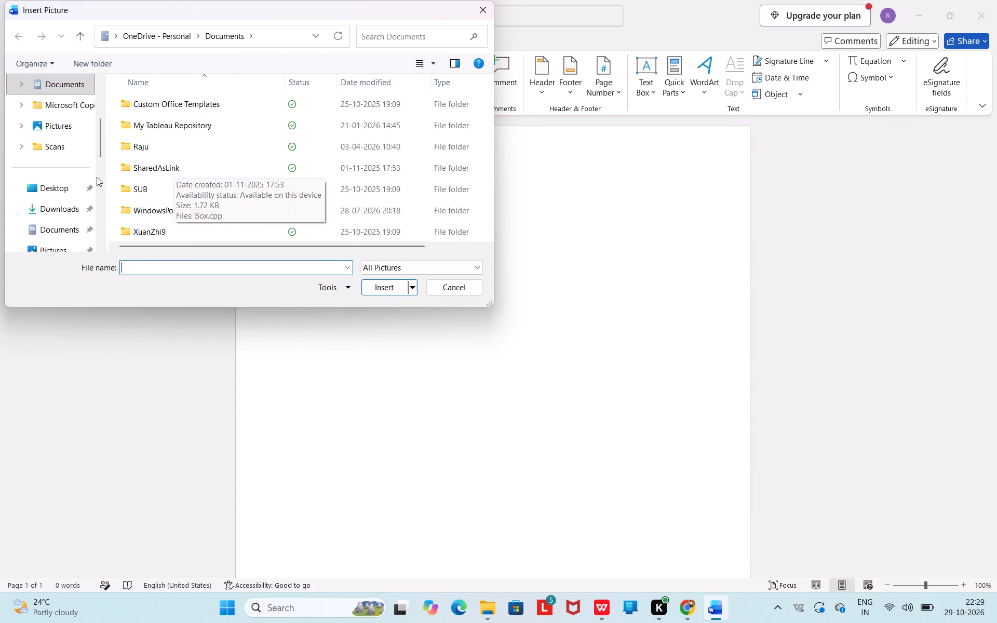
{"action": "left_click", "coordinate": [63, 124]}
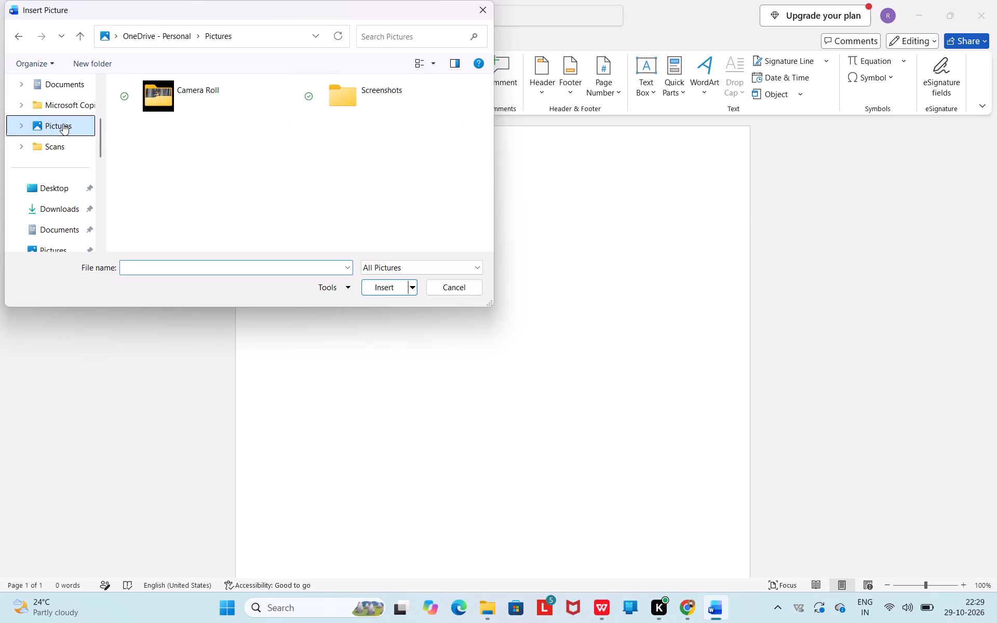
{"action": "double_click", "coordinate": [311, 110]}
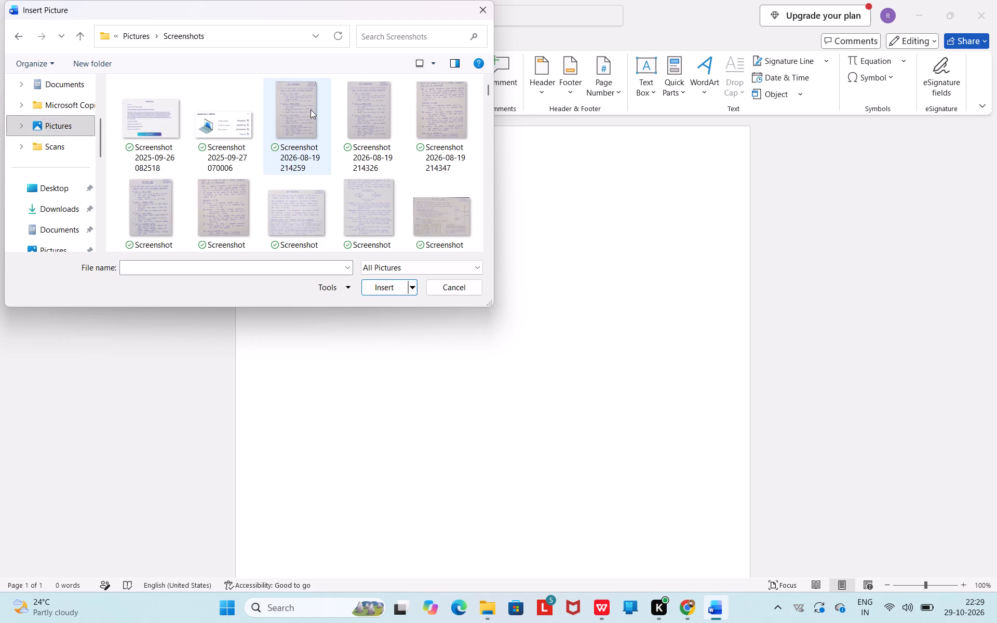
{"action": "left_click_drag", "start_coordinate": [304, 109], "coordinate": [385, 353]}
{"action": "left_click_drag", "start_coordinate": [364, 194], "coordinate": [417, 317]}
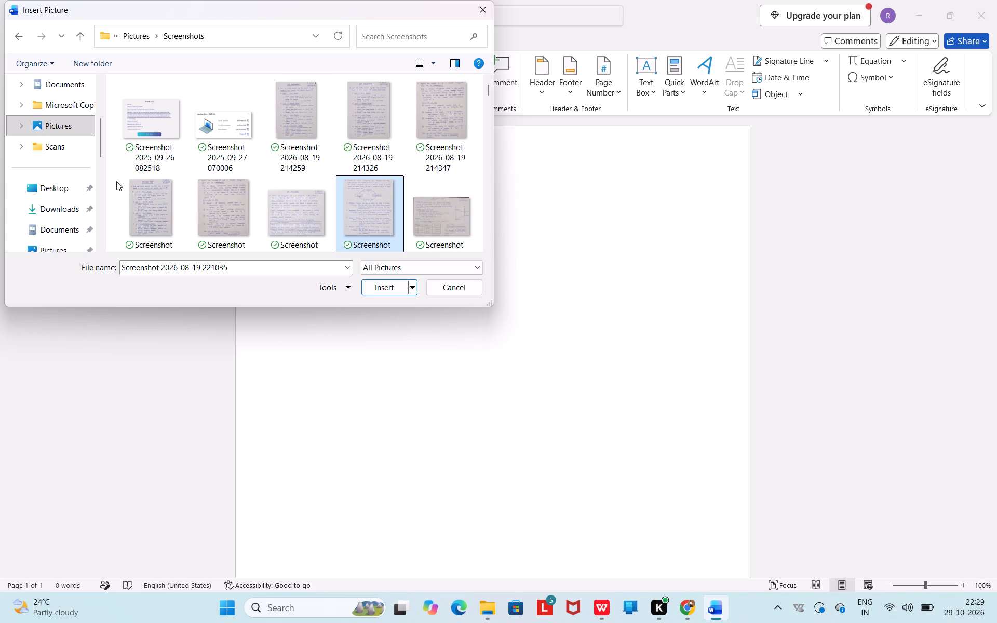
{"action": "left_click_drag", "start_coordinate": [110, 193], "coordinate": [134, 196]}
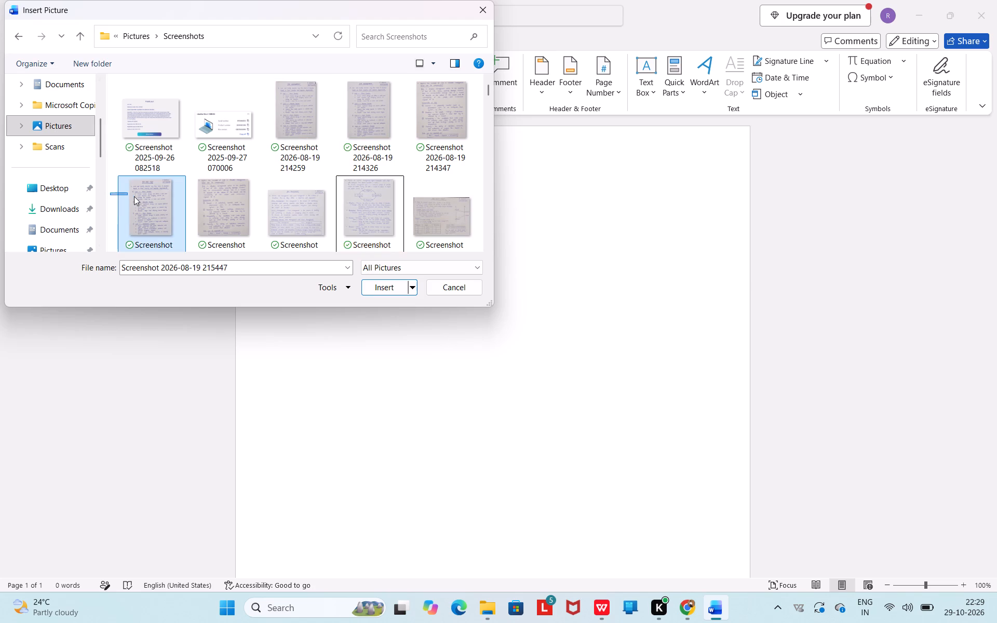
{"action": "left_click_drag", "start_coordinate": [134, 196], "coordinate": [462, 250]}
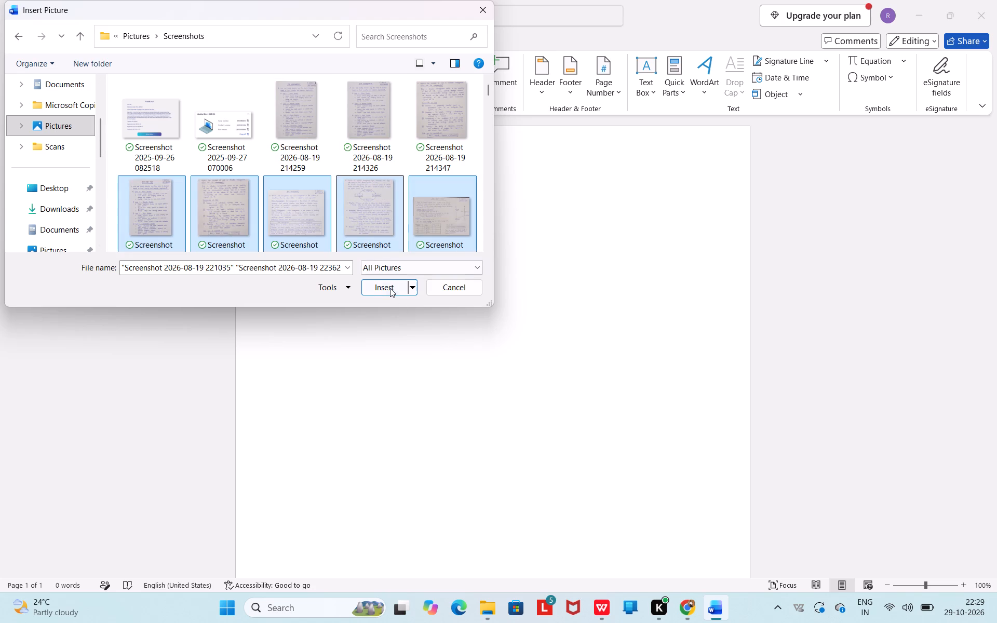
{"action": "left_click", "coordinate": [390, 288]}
Look through the inserted handwritten pages, from the DS unit test back to the DM unit test, to check their content and layout.
{"action": "scroll", "coordinate": [483, 288], "scroll_direction": "down", "scroll_amount": 5}
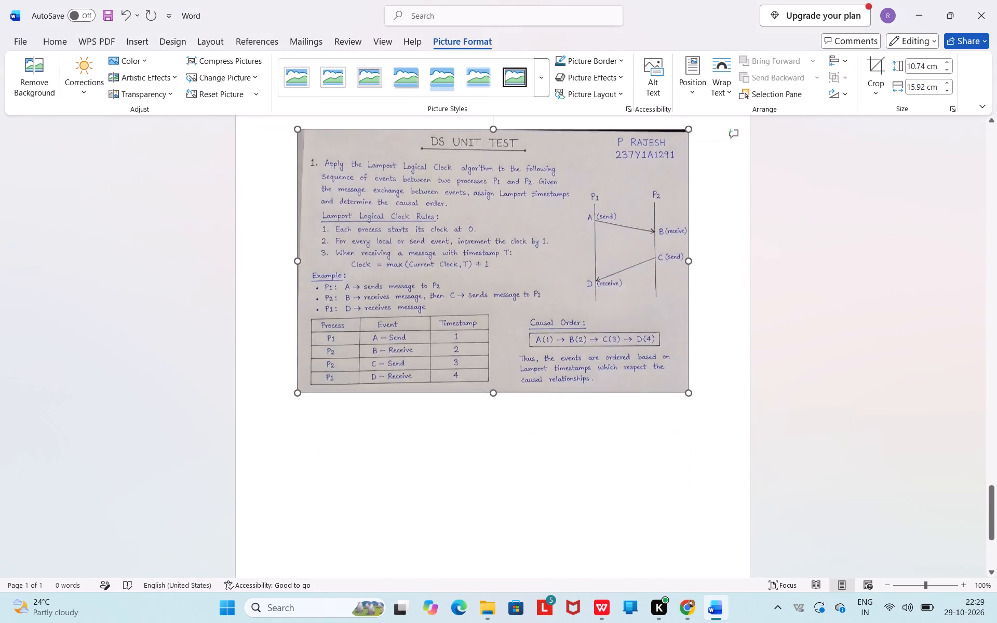
{"action": "scroll", "coordinate": [483, 288], "scroll_direction": "down", "scroll_amount": 9}
{"action": "scroll", "coordinate": [483, 288], "scroll_direction": "up", "scroll_amount": 20}
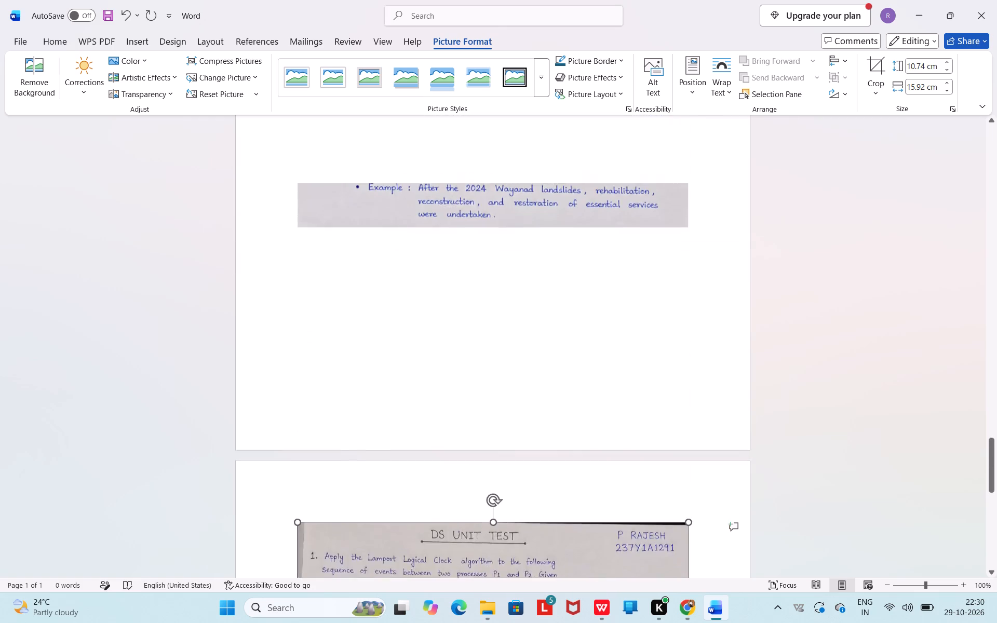
{"action": "scroll", "coordinate": [483, 288], "scroll_direction": "up", "scroll_amount": 14}
{"action": "scroll", "coordinate": [483, 288], "scroll_direction": "up", "scroll_amount": 13}
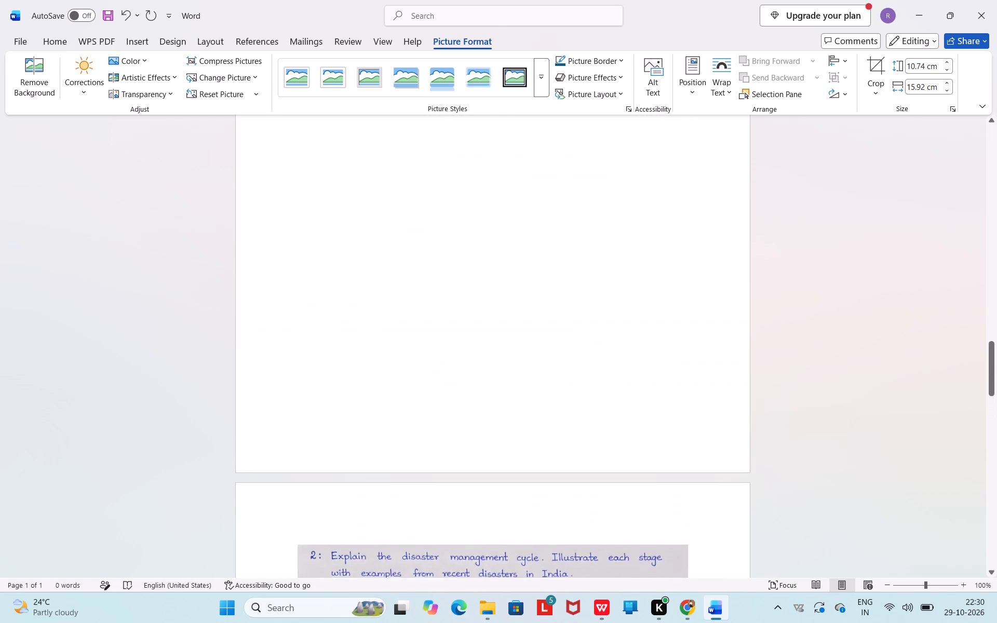
{"action": "scroll", "coordinate": [483, 288], "scroll_direction": "up", "scroll_amount": 17}
{"action": "scroll", "coordinate": [482, 288], "scroll_direction": "up", "scroll_amount": 8}
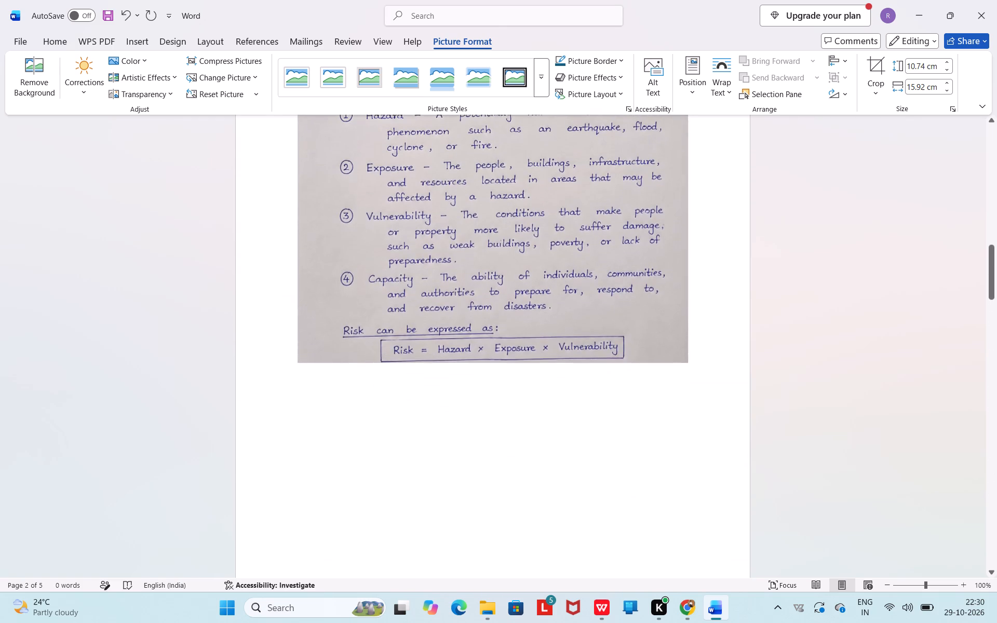
{"action": "scroll", "coordinate": [482, 288], "scroll_direction": "up", "scroll_amount": 20}
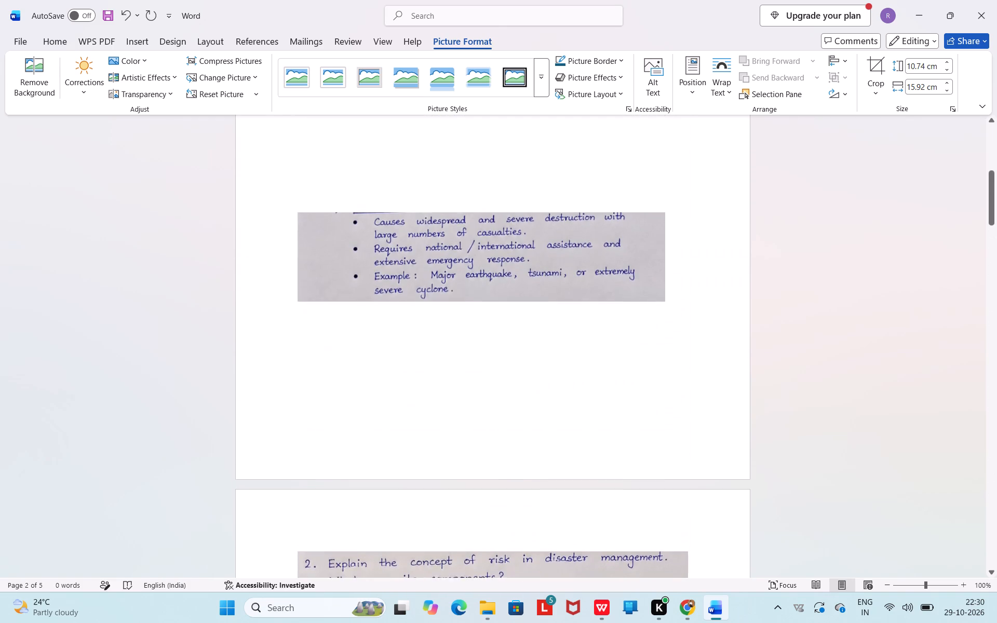
{"action": "scroll", "coordinate": [482, 288], "scroll_direction": "up", "scroll_amount": 12}
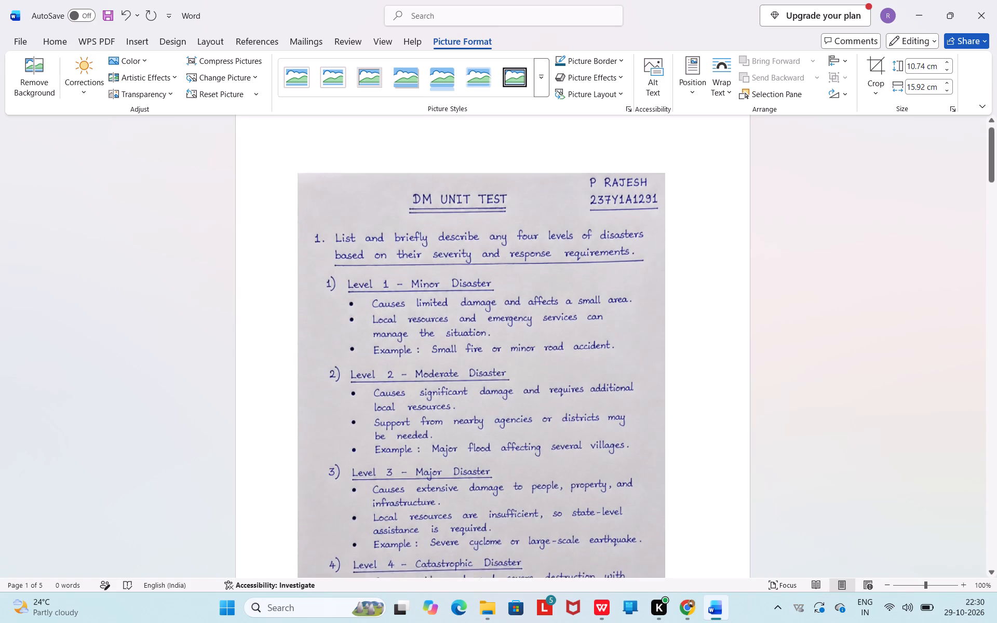
{"action": "scroll", "coordinate": [481, 285], "scroll_direction": "up", "scroll_amount": 11}
{"action": "scroll", "coordinate": [481, 285], "scroll_direction": "down", "scroll_amount": 11}
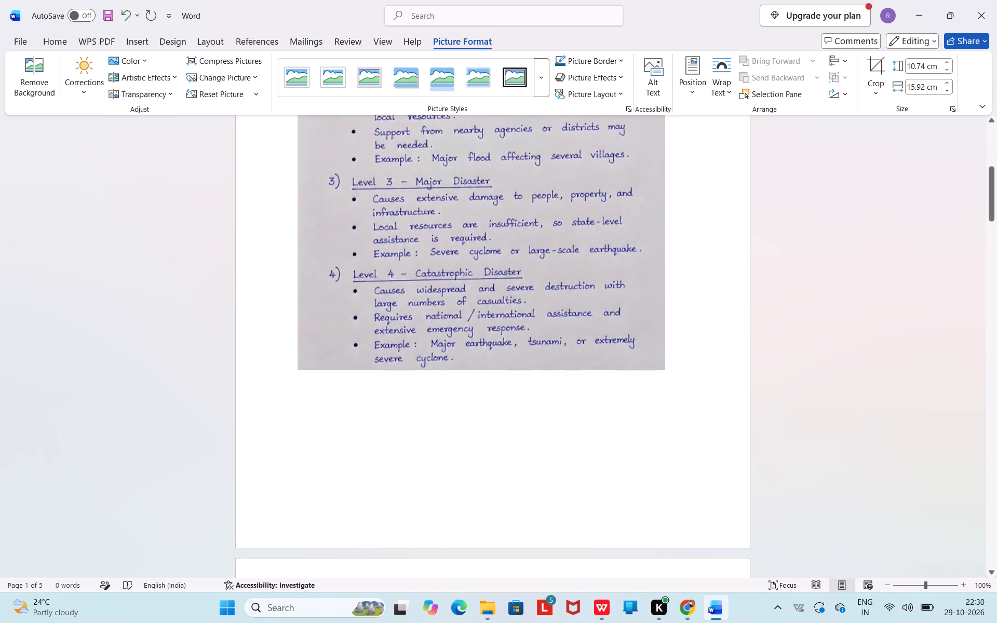
{"action": "scroll", "coordinate": [481, 285], "scroll_direction": "down", "scroll_amount": 16}
{"action": "scroll", "coordinate": [481, 285], "scroll_direction": "down", "scroll_amount": 15}
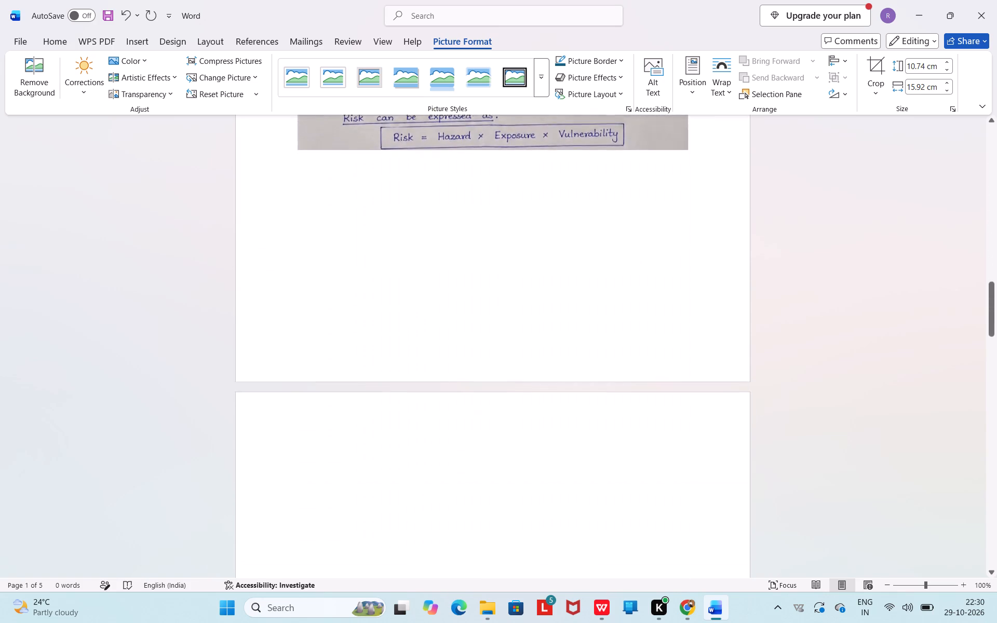
{"action": "scroll", "coordinate": [481, 285], "scroll_direction": "down", "scroll_amount": 15}
{"action": "scroll", "coordinate": [481, 285], "scroll_direction": "down", "scroll_amount": 7}
{"action": "scroll", "coordinate": [578, 294], "scroll_direction": "down", "scroll_amount": 8}
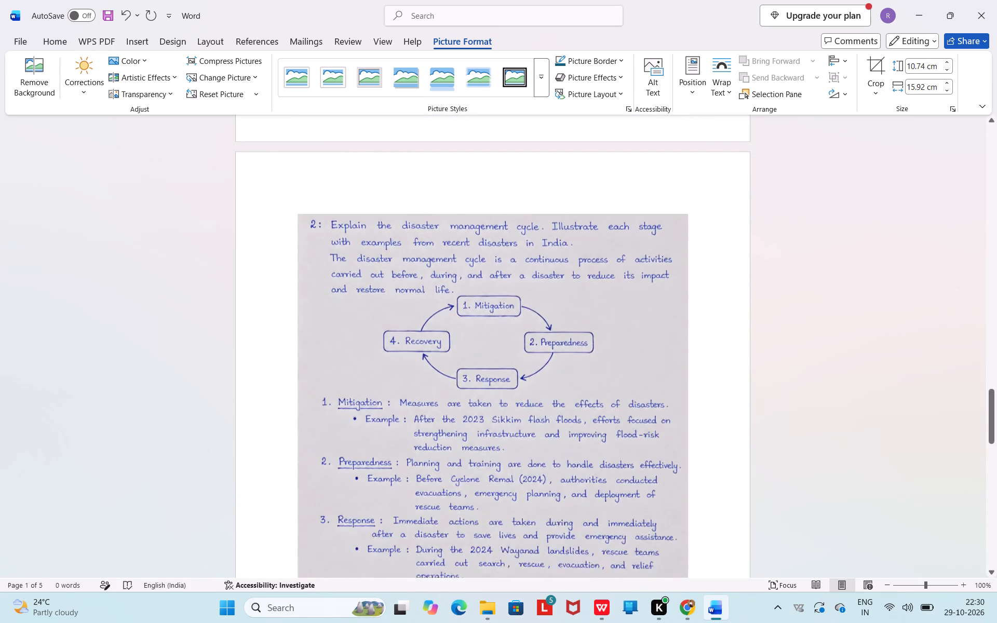
{"action": "scroll", "coordinate": [578, 295], "scroll_direction": "down", "scroll_amount": 15}
{"action": "scroll", "coordinate": [578, 295], "scroll_direction": "down", "scroll_amount": 15}
{"action": "scroll", "coordinate": [578, 295], "scroll_direction": "down", "scroll_amount": 8}
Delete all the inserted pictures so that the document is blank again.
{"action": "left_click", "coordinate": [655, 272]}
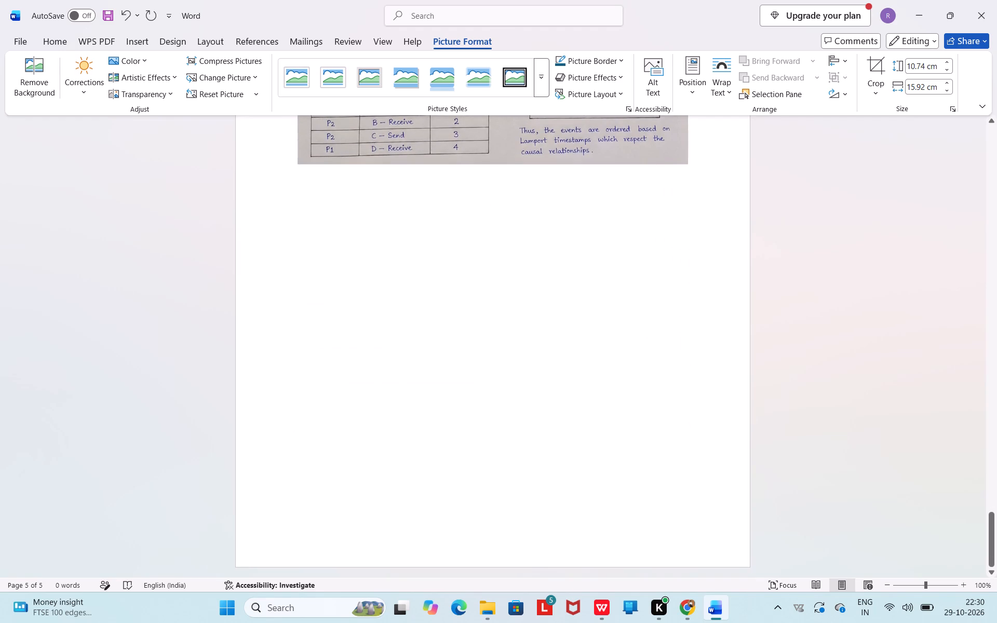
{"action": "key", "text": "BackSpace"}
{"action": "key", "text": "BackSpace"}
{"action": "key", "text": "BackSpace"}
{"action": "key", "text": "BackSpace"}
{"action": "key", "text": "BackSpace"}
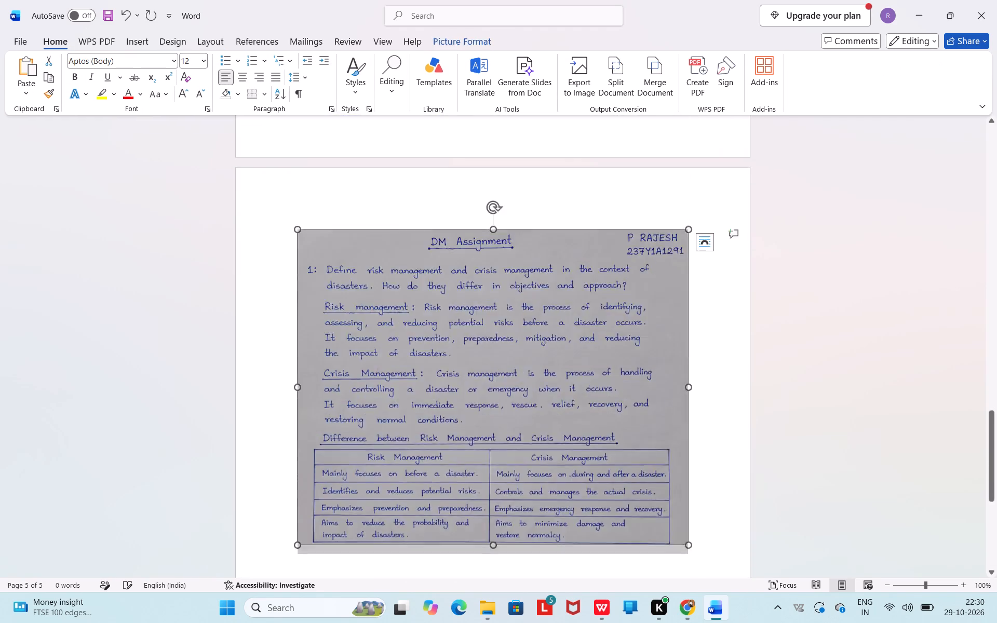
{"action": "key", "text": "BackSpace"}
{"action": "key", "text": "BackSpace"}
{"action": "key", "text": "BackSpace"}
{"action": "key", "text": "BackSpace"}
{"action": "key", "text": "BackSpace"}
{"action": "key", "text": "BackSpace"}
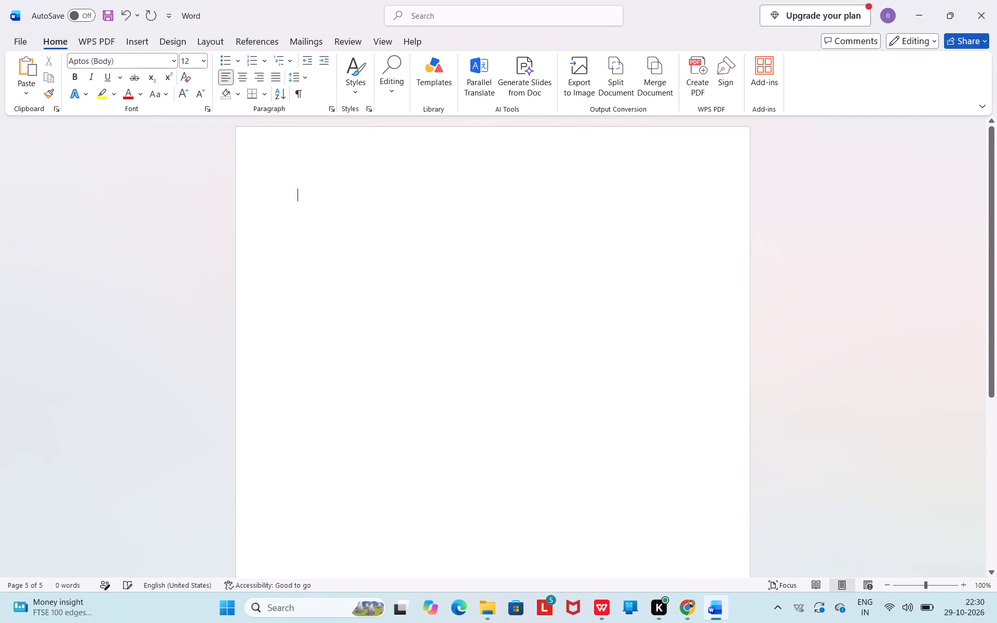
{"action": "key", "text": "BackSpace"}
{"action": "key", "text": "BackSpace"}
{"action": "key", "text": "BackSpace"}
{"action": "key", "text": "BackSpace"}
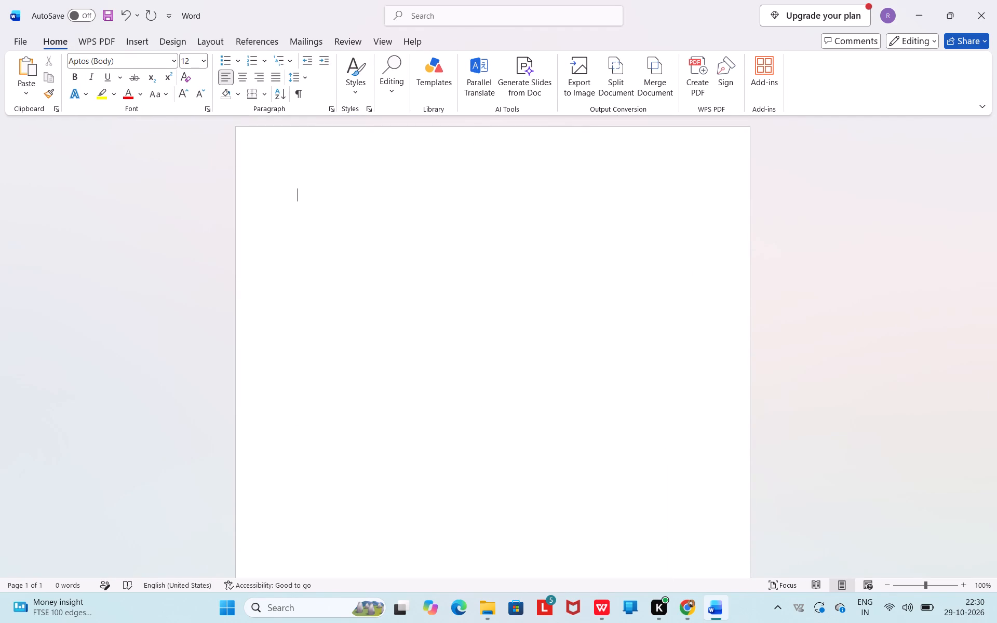
Switch to File Explorer and open the PROJECT REPORT document from the PROJECT REPORT folder on the Windows-SSD (C:) drive.
{"action": "left_click", "coordinate": [330, 608]}
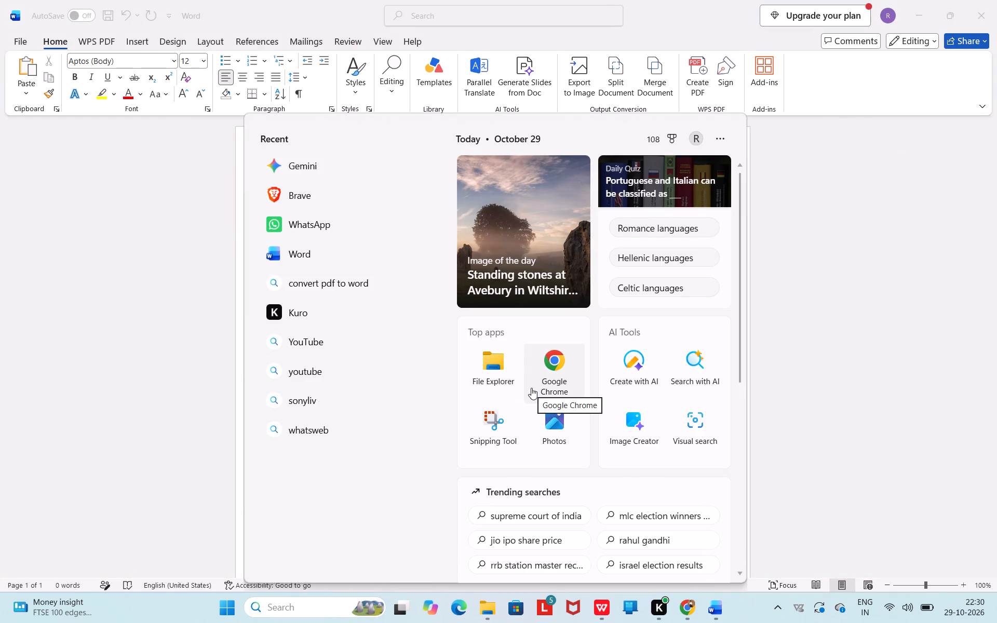
{"action": "left_click", "coordinate": [490, 356]}
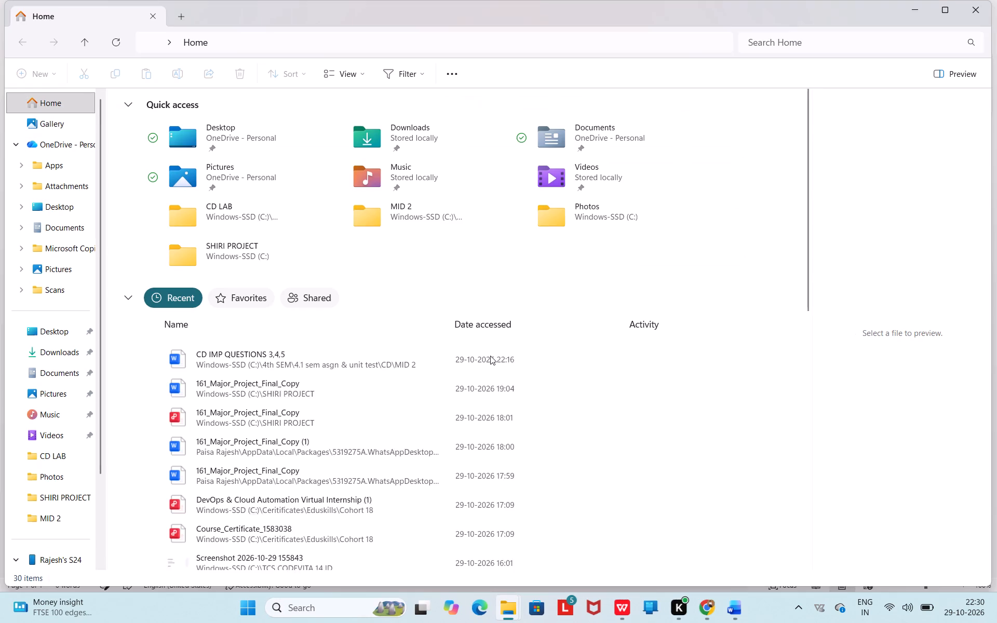
{"action": "scroll", "coordinate": [74, 438], "scroll_direction": "down", "scroll_amount": 2}
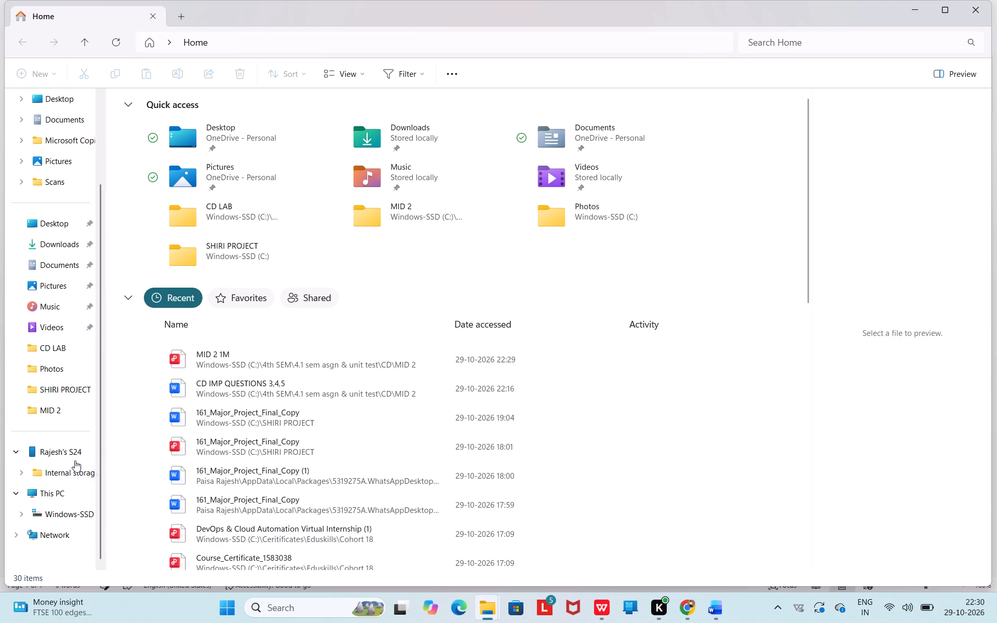
{"action": "double_click", "coordinate": [74, 511]}
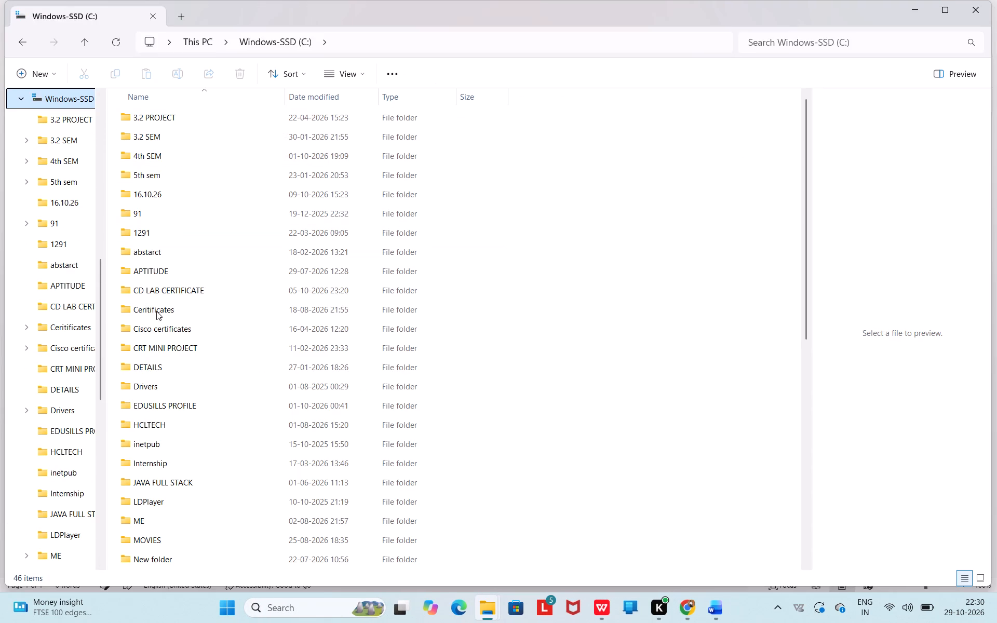
{"action": "scroll", "coordinate": [160, 341], "scroll_direction": "down", "scroll_amount": 4}
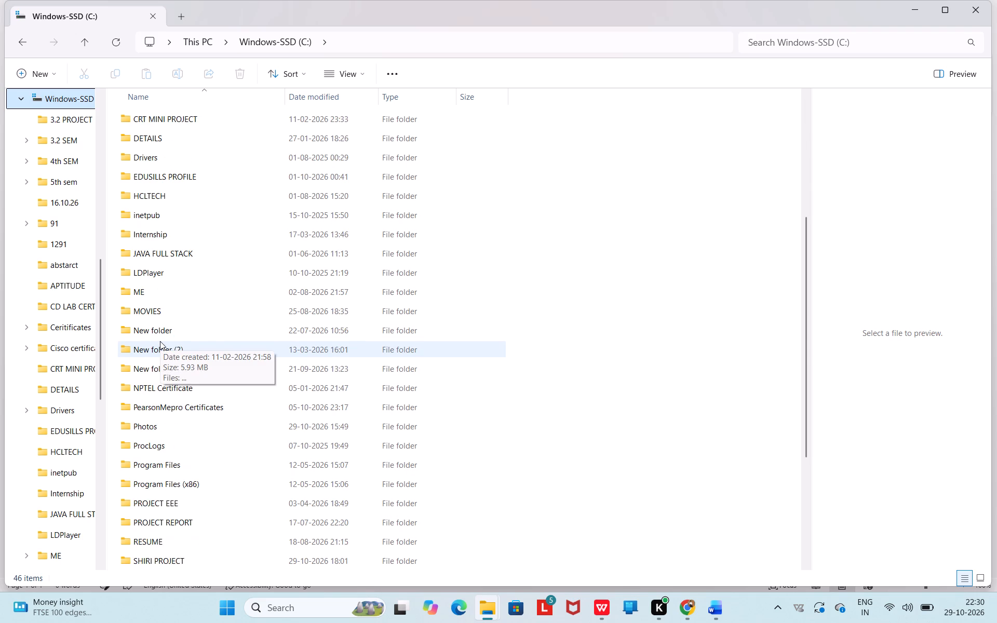
{"action": "double_click", "coordinate": [190, 524]}
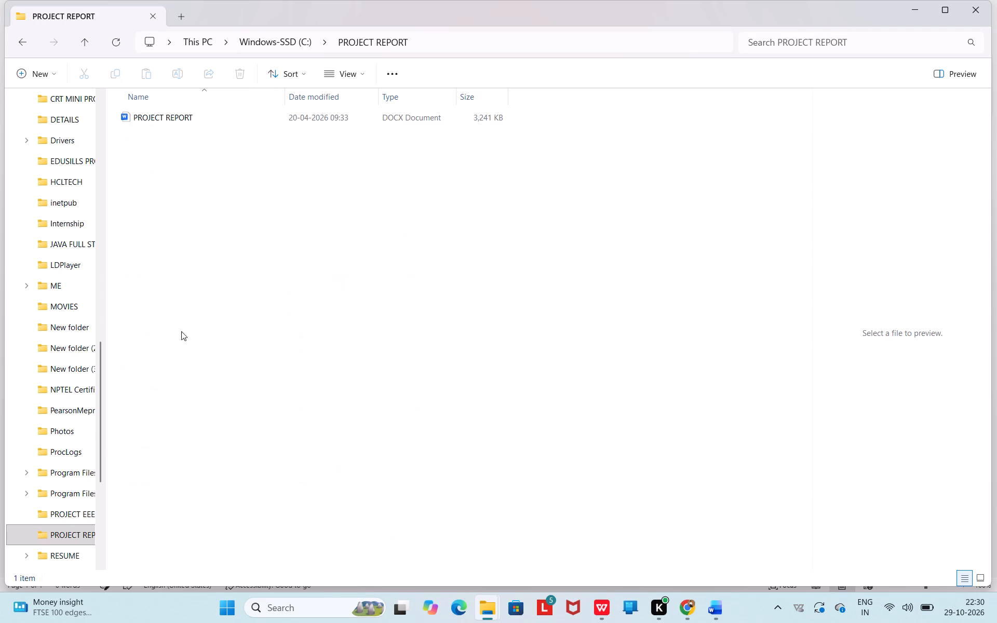
{"action": "double_click", "coordinate": [221, 119]}
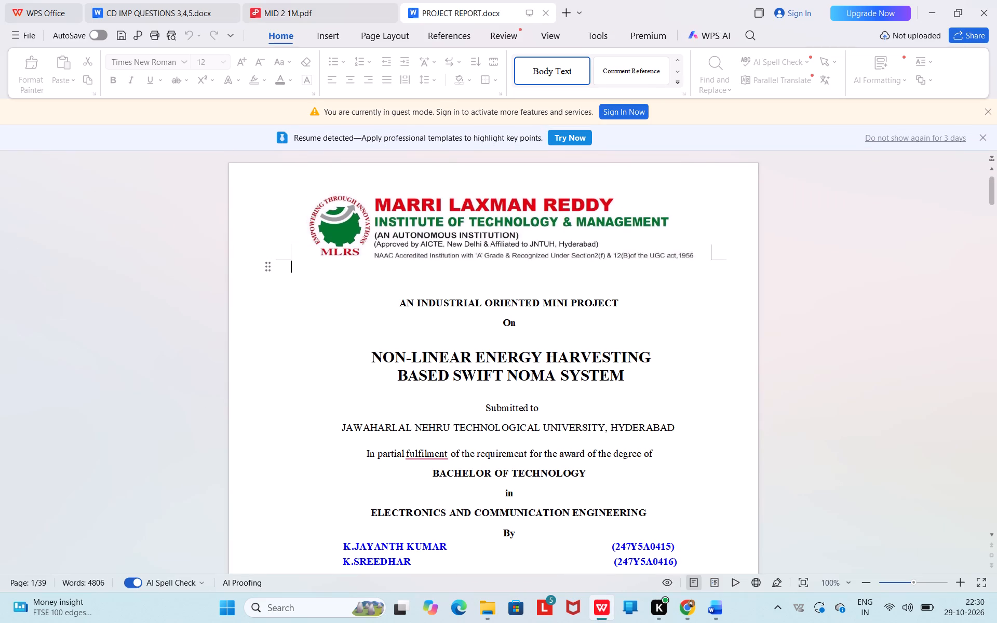
Look through the PROJECT REPORT document from its title page to examine its content and layout.
{"action": "scroll", "coordinate": [399, 331], "scroll_direction": "down", "scroll_amount": 5}
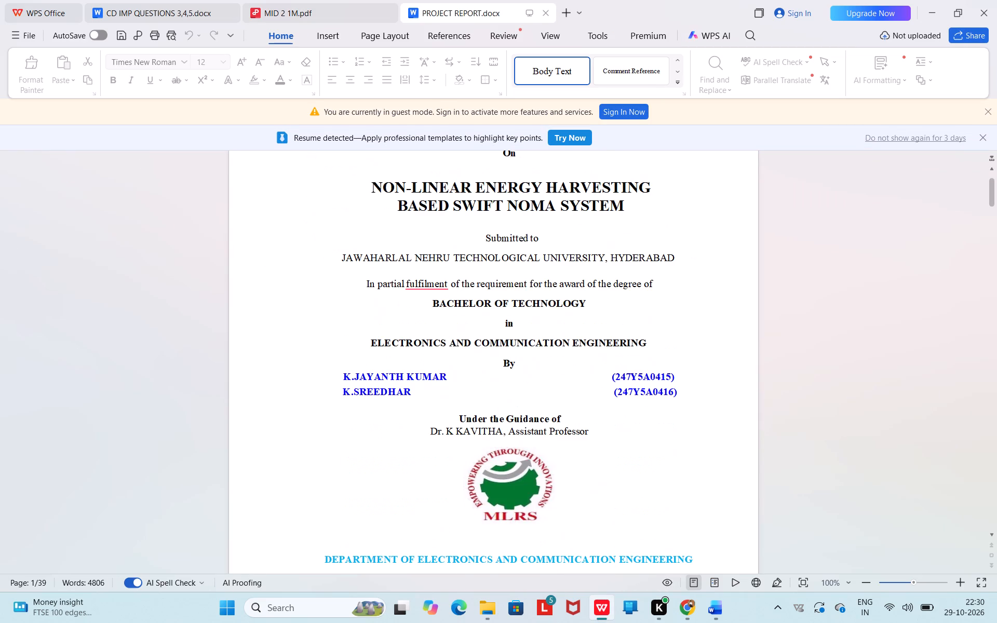